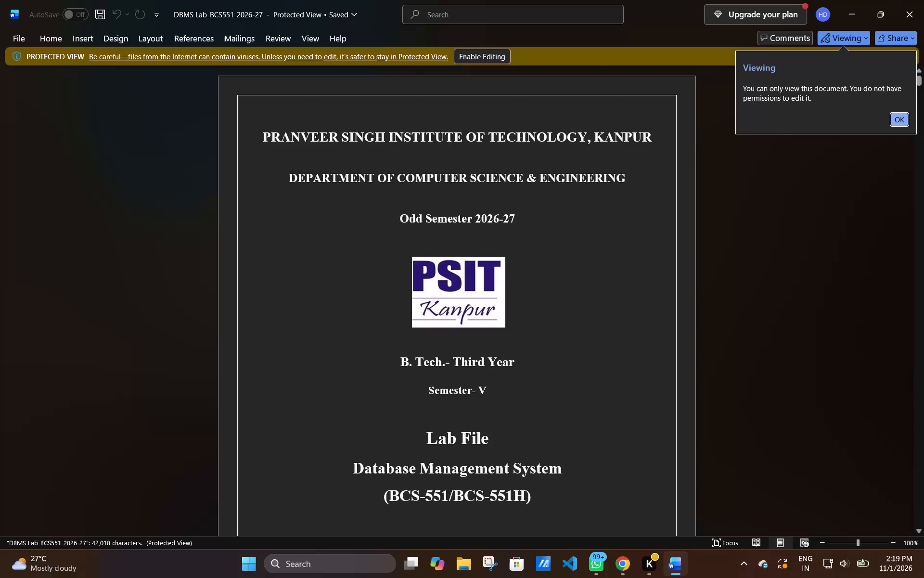
Dismiss the view-only notice and enable editing of the protected lab file document.
left_click(902, 121)
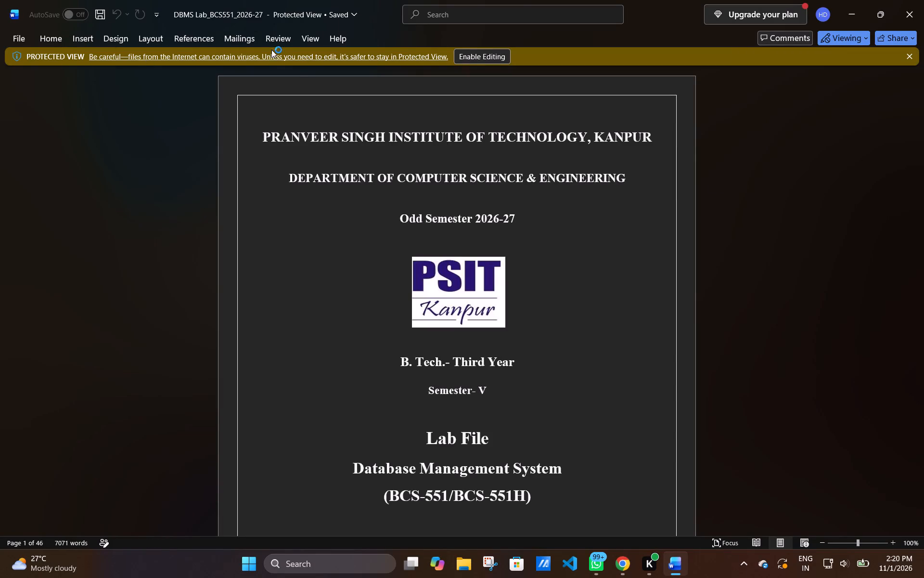
left_click(476, 56)
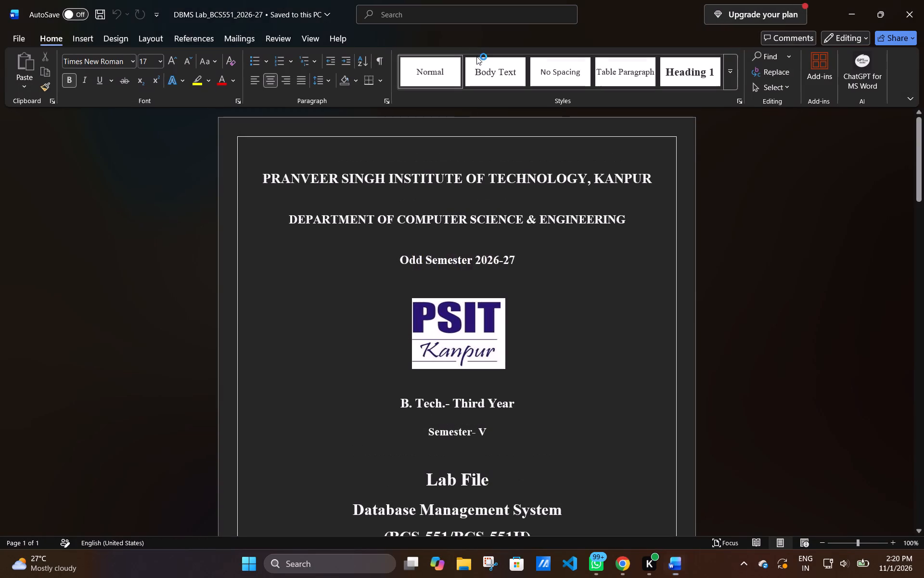
Delete the freehand ink scribble beside the Submitted By details on the cover page.
scroll(448, 251, "down", 3)
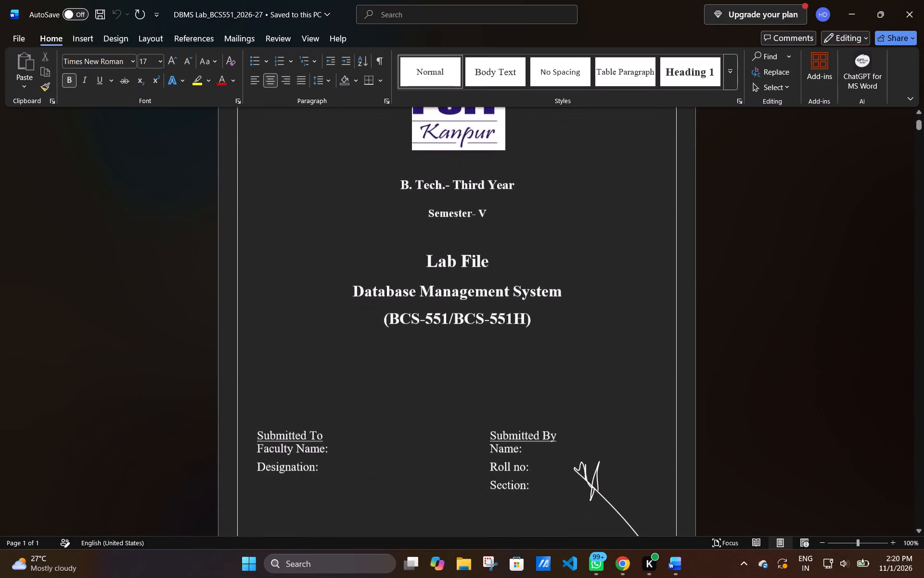
scroll(448, 251, "down", 2)
left_click(596, 317)
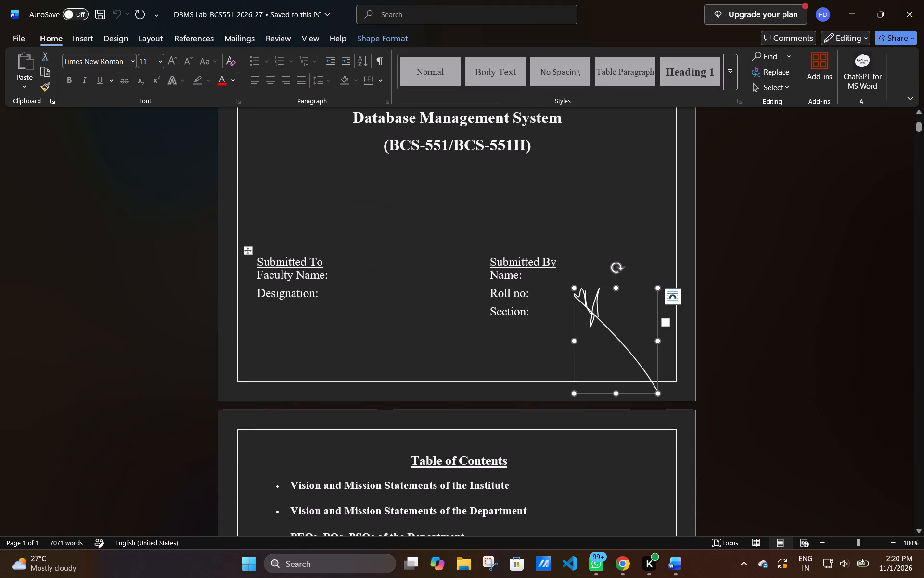
key("Delete")
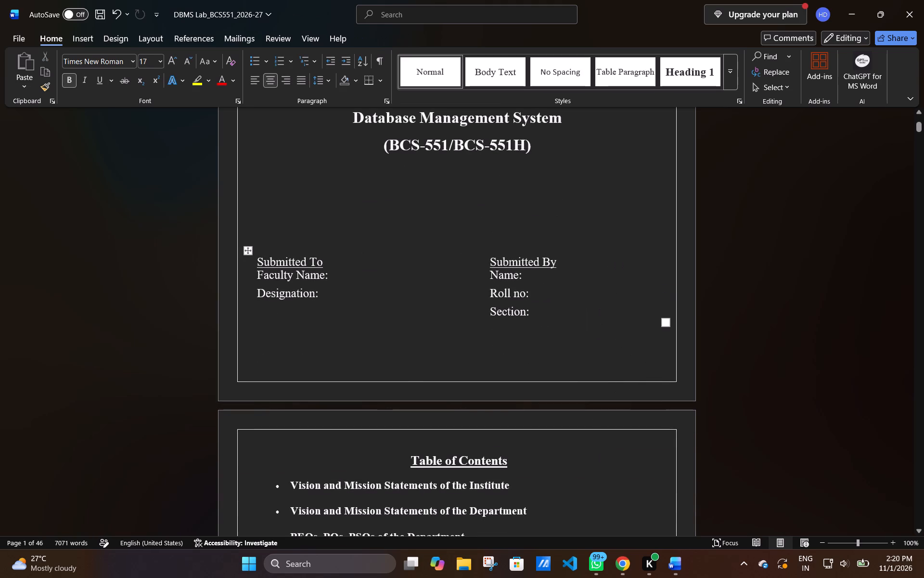
Insert a blank line between the "Submitted To" heading and the Faculty Name line on the cover page.
left_click(333, 266)
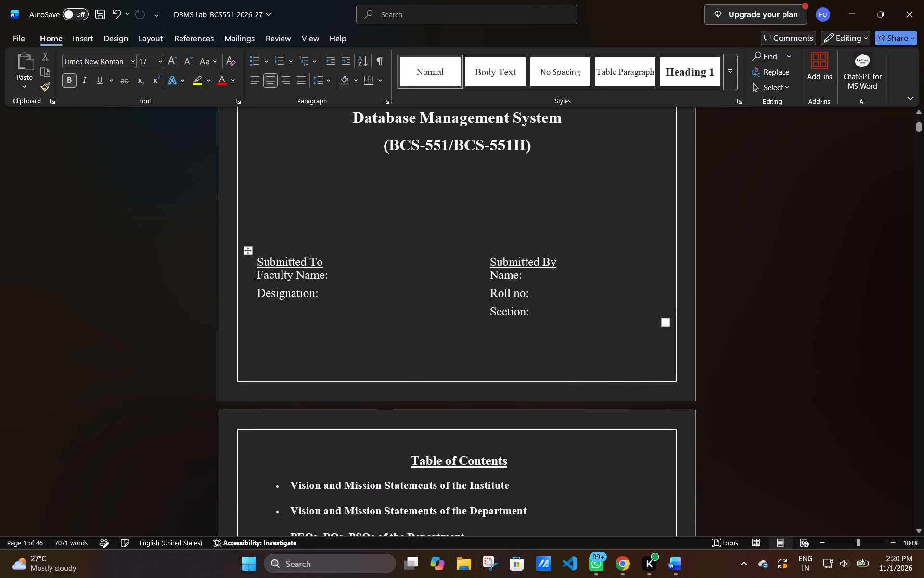
key("Return")
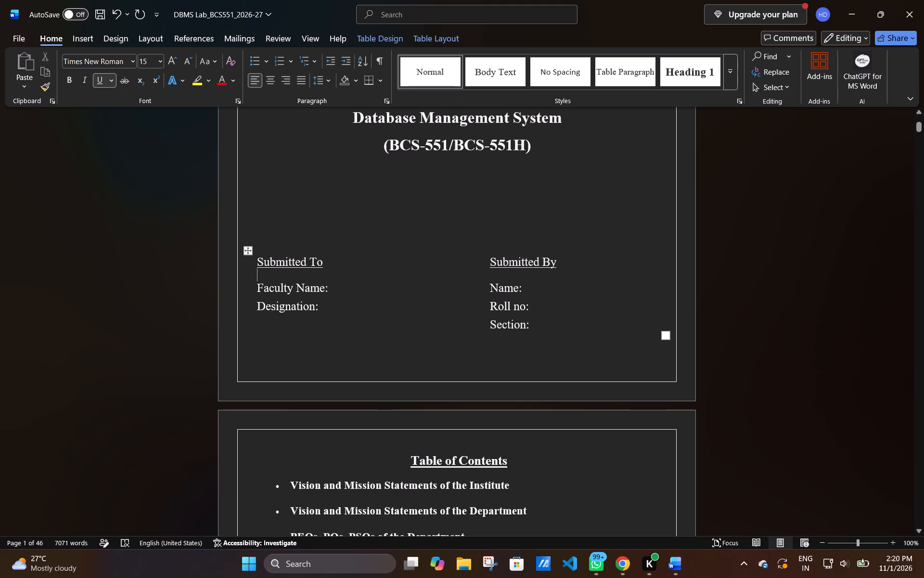
Insert a blank line below the "Table of Contents" heading on page 2.
scroll(461, 294, "up", 5)
scroll(461, 294, "down", 6)
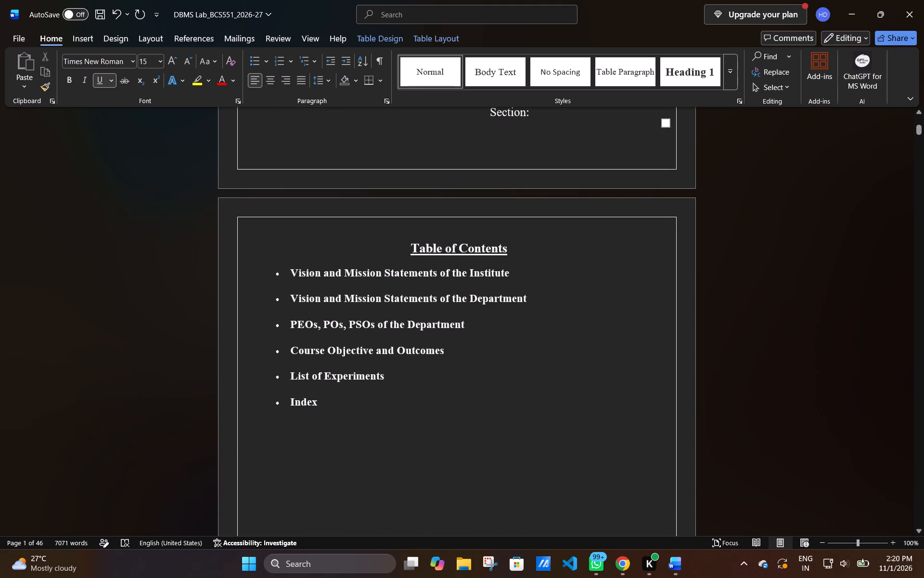
left_click(518, 248)
key("Return")
Examine the layout of the Vision & Mission Statements of the Institute page.
scroll(518, 248, "down", 3)
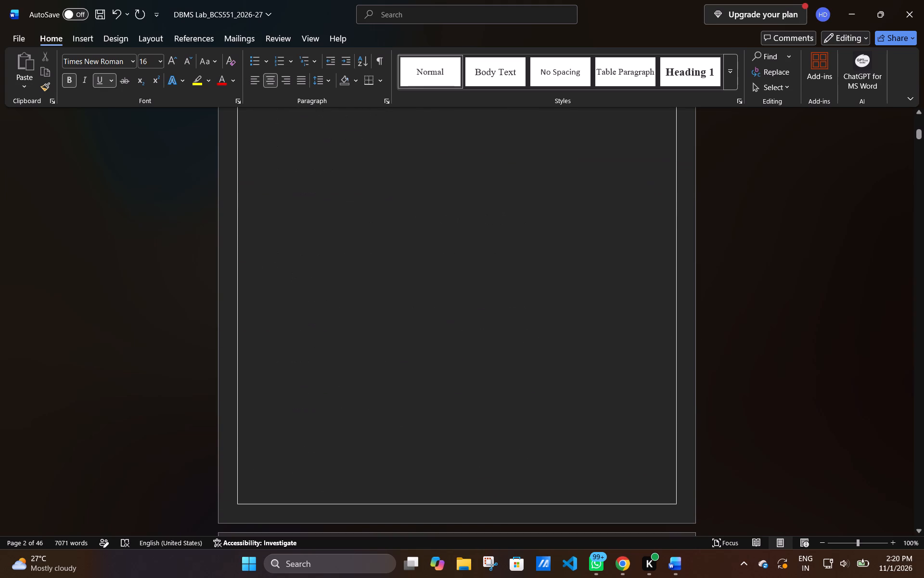
scroll(518, 248, "down", 3)
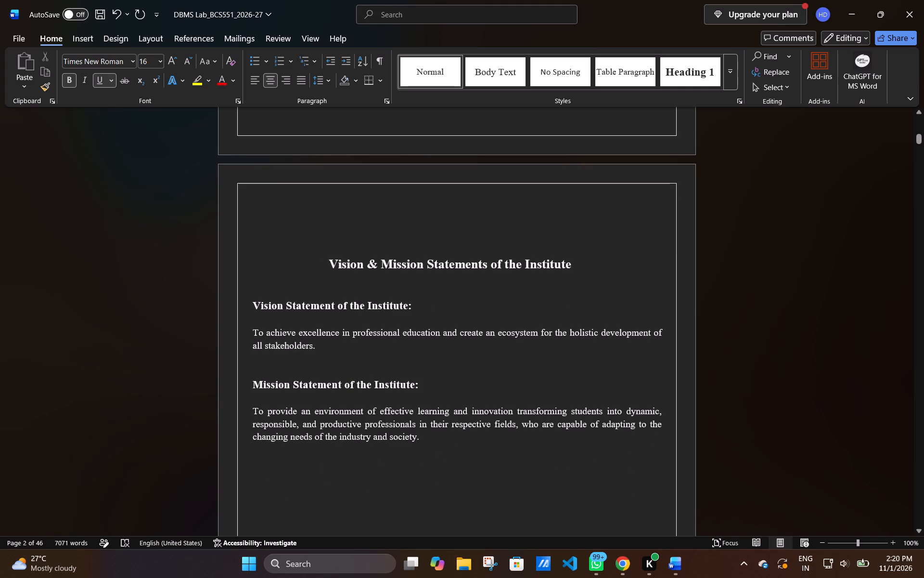
Insert a leading space before the "Department Vision Statement" heading.
scroll(426, 353, "down", 1)
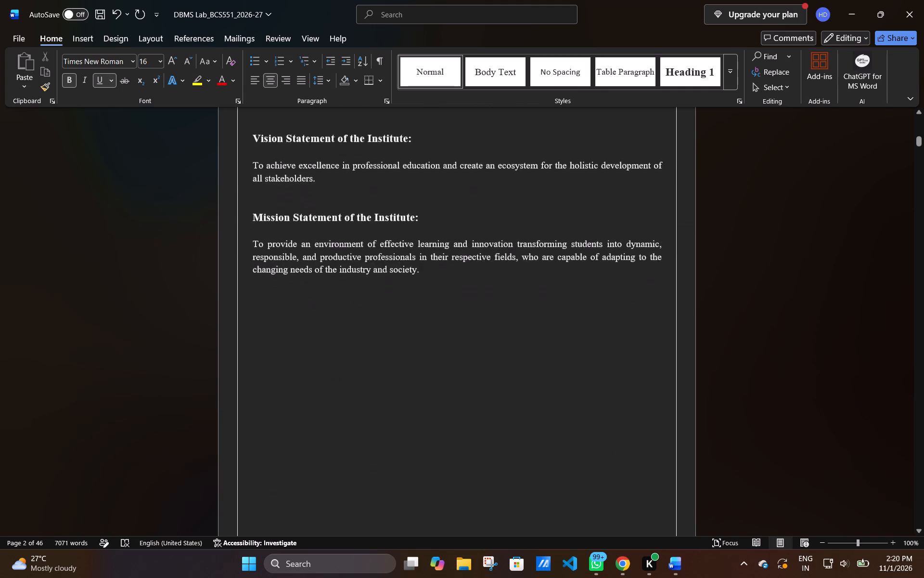
scroll(426, 353, "down", 1)
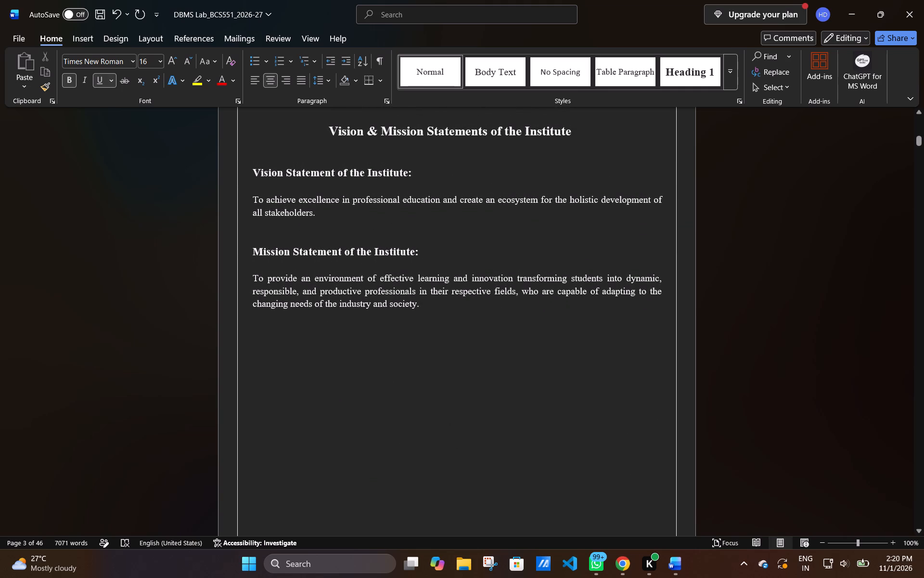
scroll(433, 313, "down", 4)
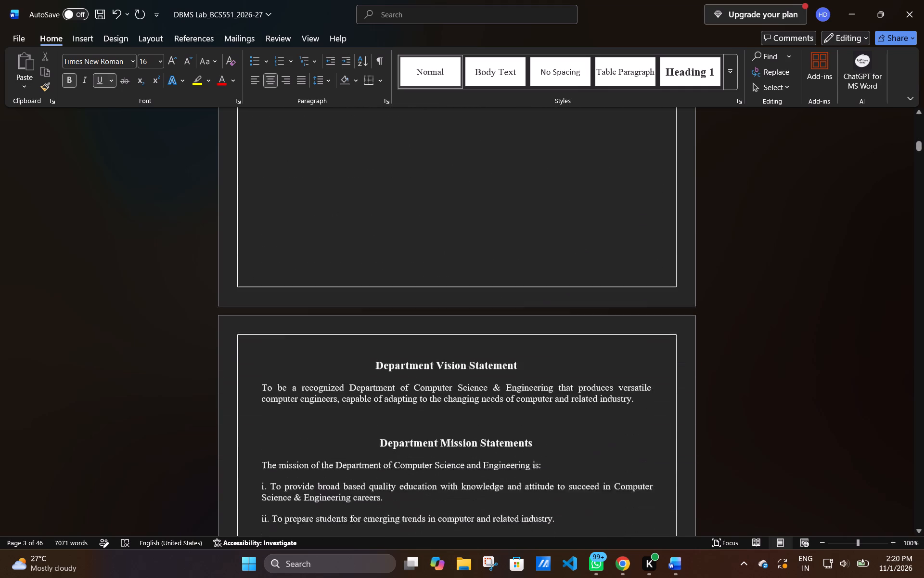
scroll(433, 313, "down", 3)
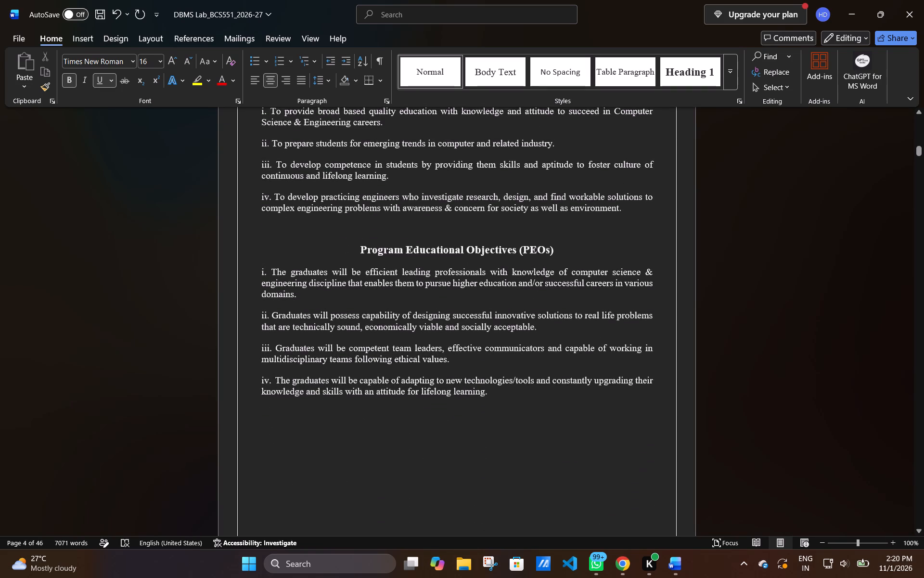
scroll(433, 313, "up", 3)
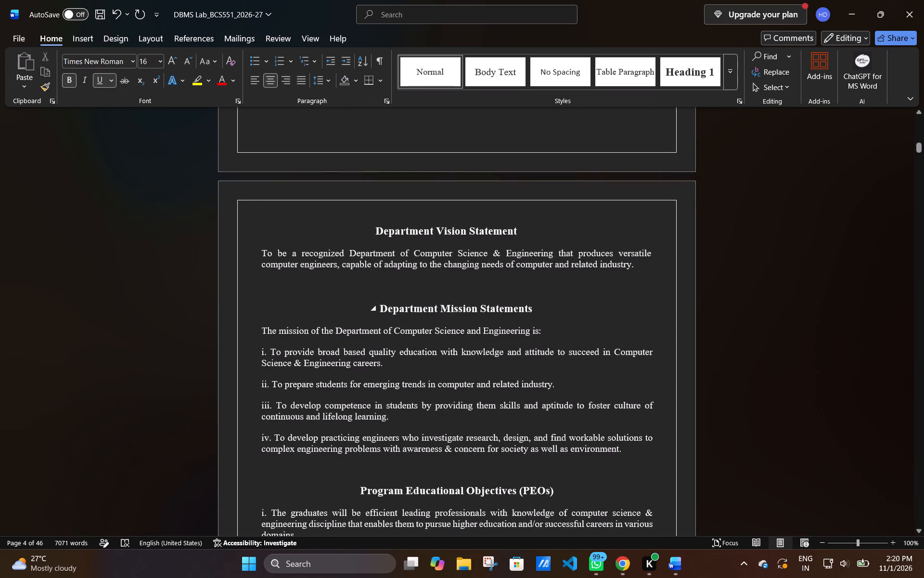
left_click(372, 229)
key("space")
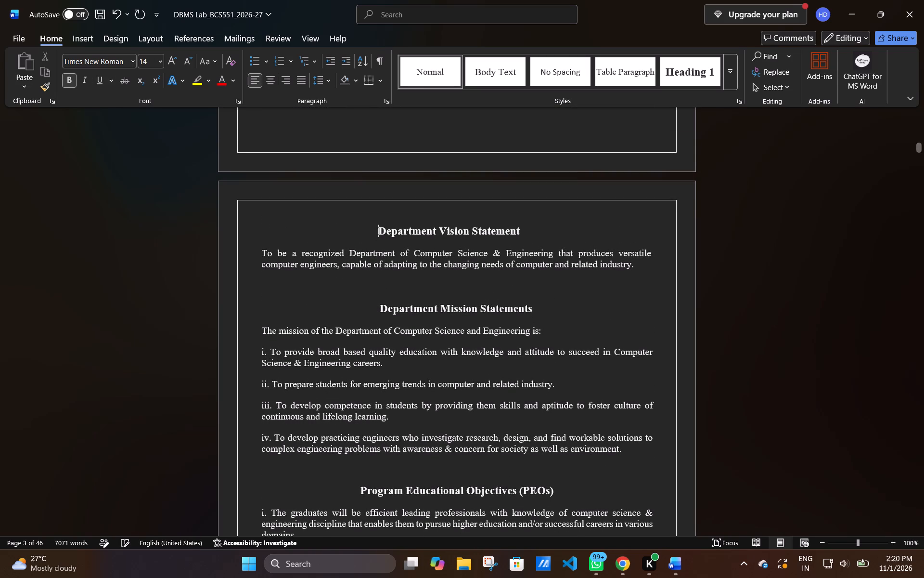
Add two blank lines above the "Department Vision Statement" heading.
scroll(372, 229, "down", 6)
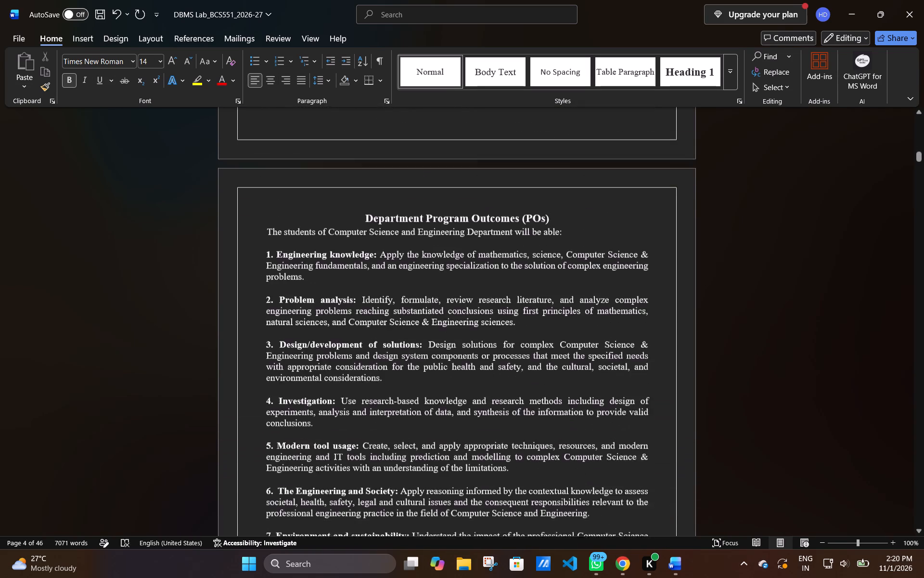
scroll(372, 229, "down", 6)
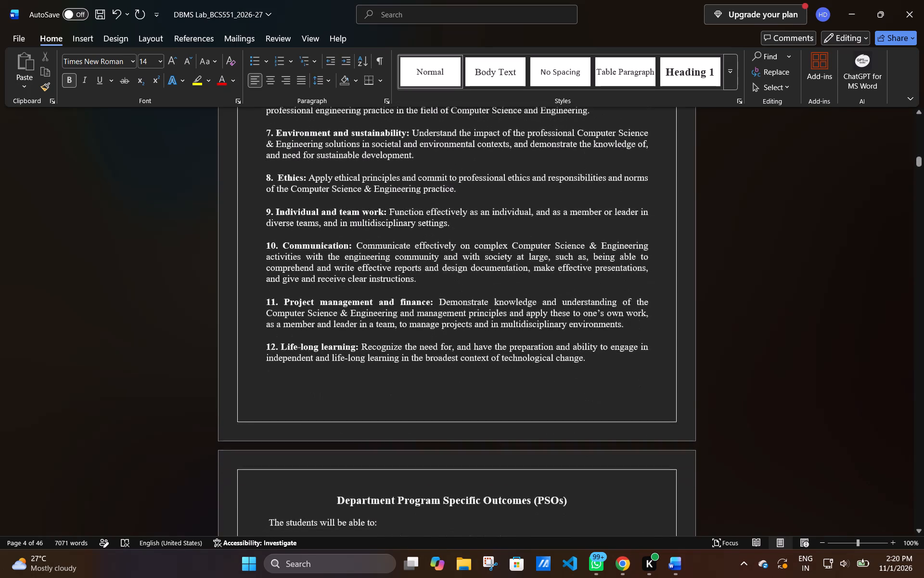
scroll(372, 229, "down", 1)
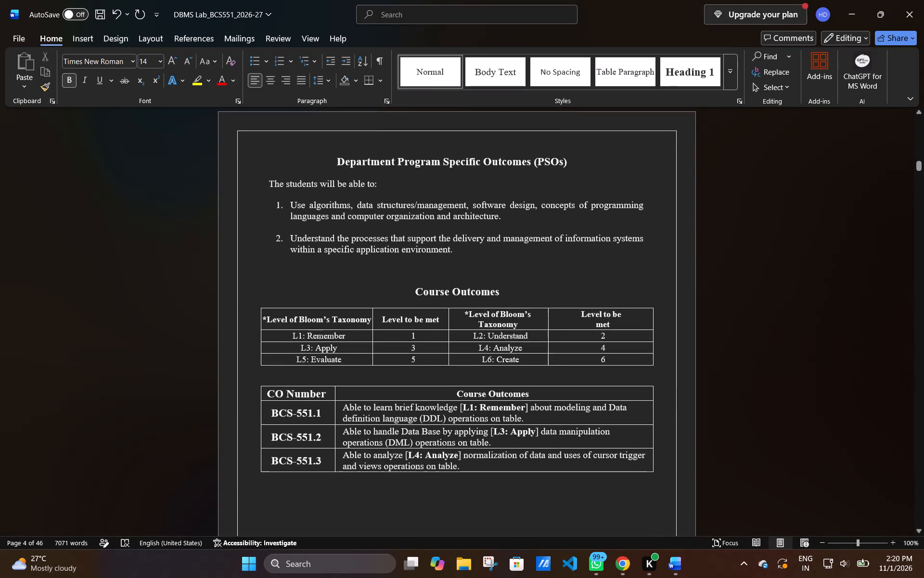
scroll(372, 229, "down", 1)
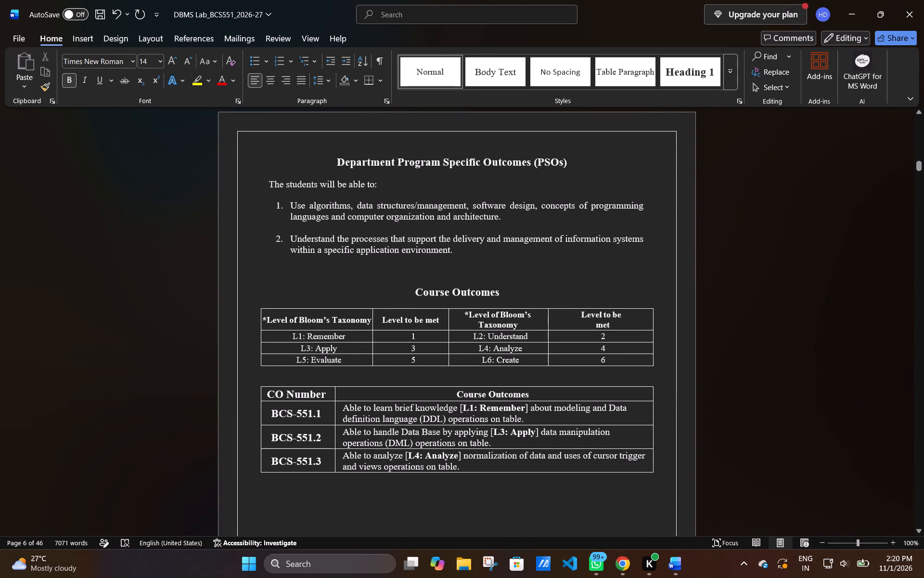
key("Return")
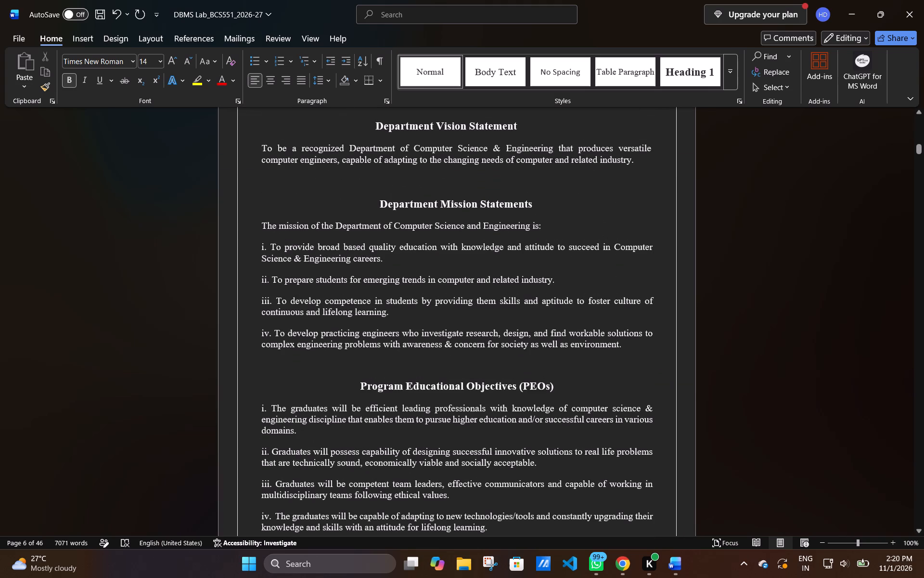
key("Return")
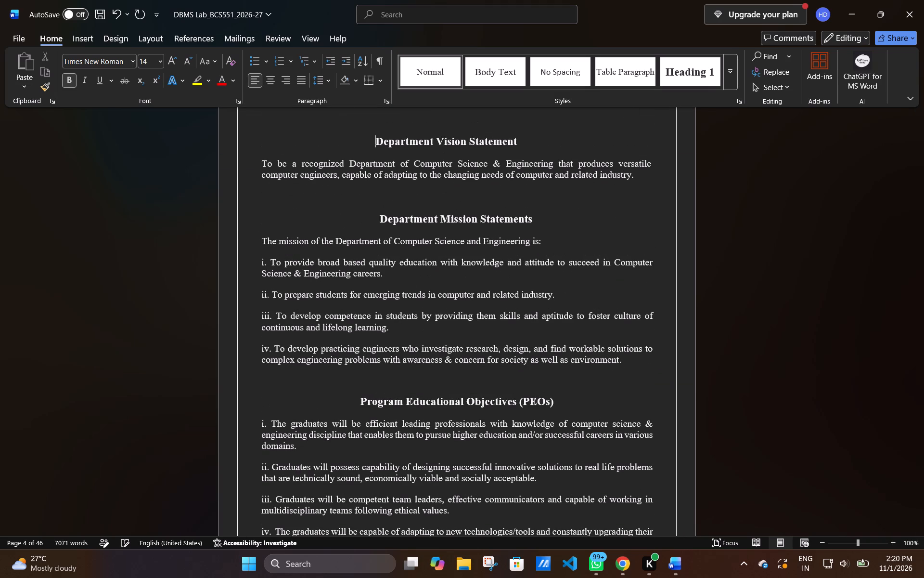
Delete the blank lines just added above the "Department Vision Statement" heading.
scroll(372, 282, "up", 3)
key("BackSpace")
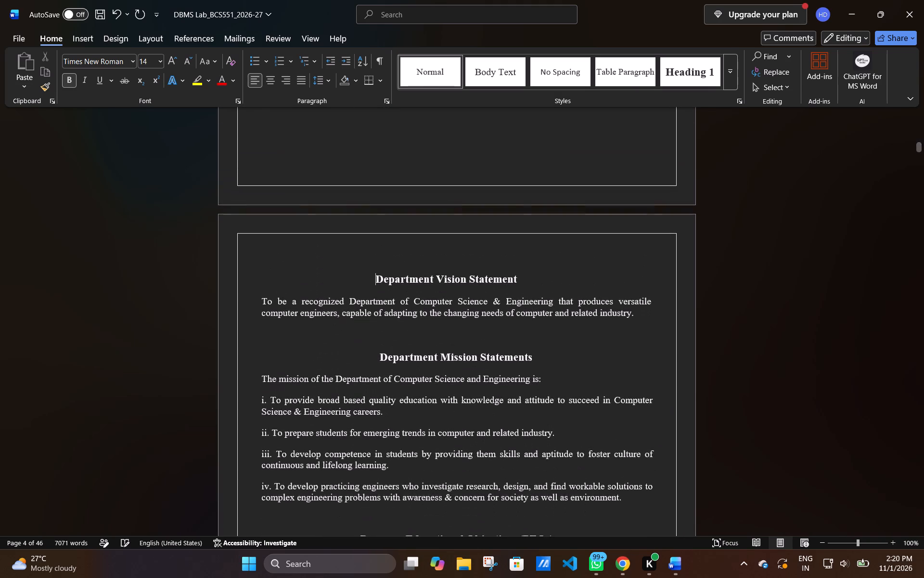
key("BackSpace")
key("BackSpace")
Shift the "Vision & Mission Statements of the Institute" heading by adding four spaces in front of it.
scroll(372, 282, "up", 1)
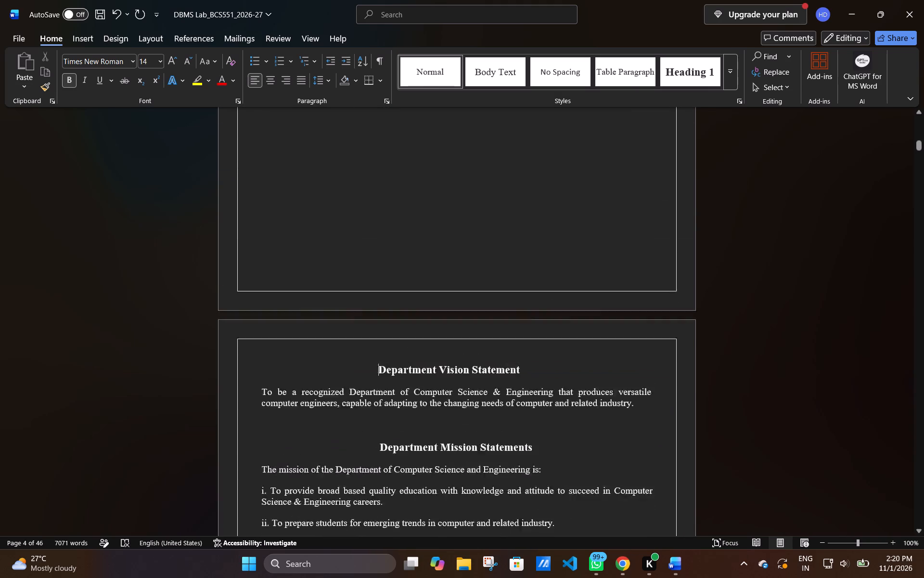
scroll(372, 282, "up", 7)
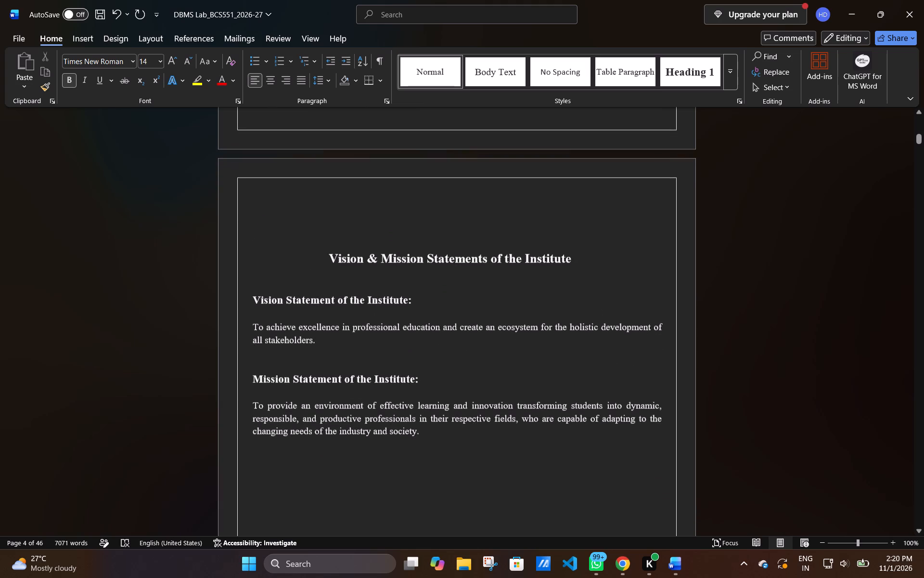
left_click(313, 254)
key("space")
key("space")
key("space")
key("space")
key("space")
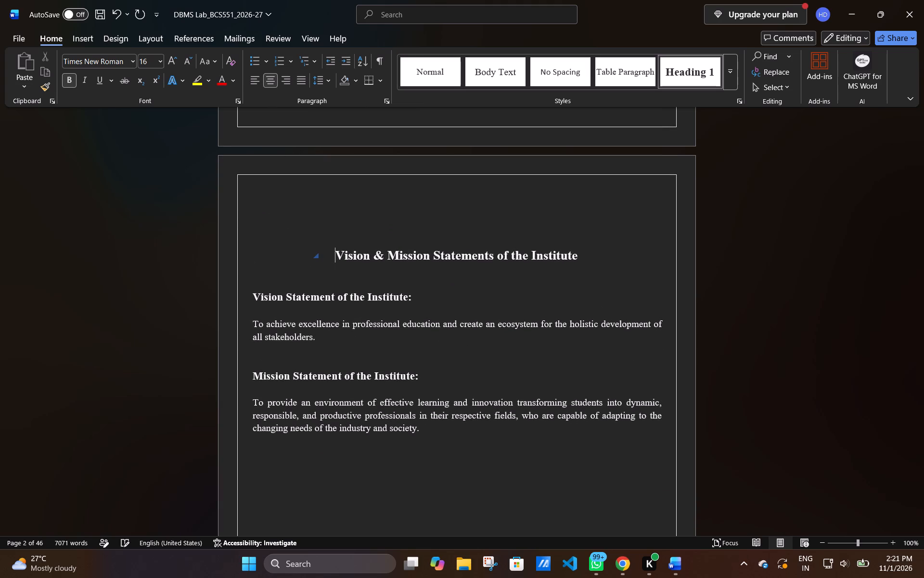
key("BackSpace")
Review the layout of the pages from the department statements through the course outcomes, lab list, index and Experiment-0.
scroll(313, 254, "down", 5)
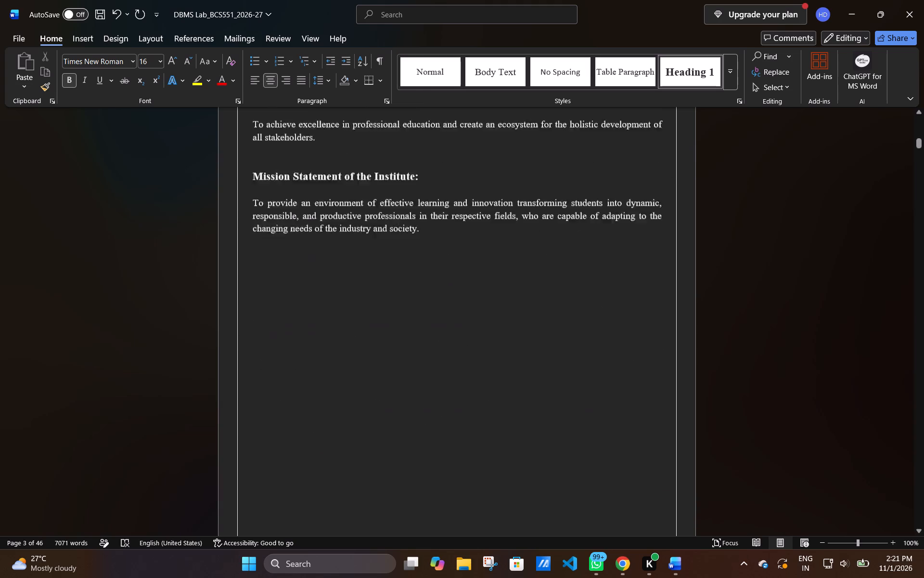
scroll(313, 254, "down", 5)
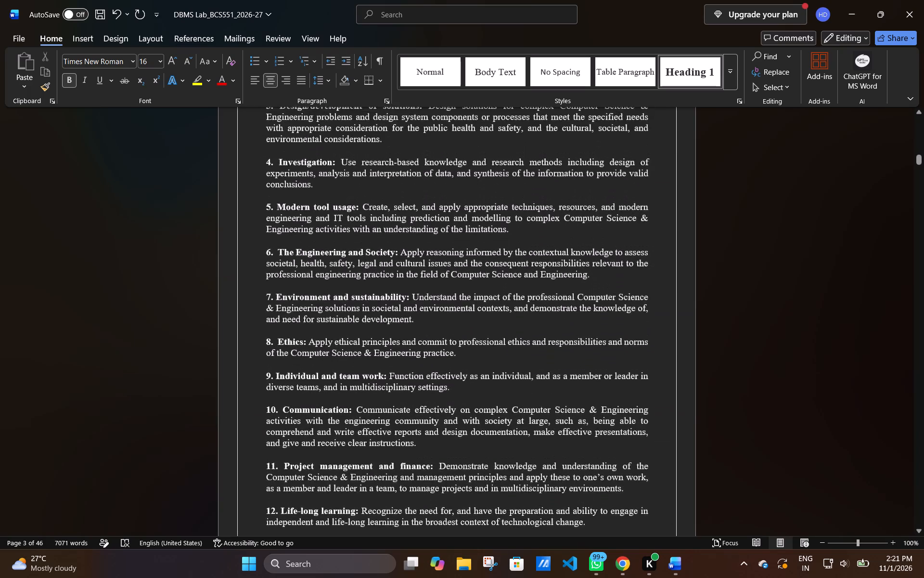
scroll(313, 254, "down", 4)
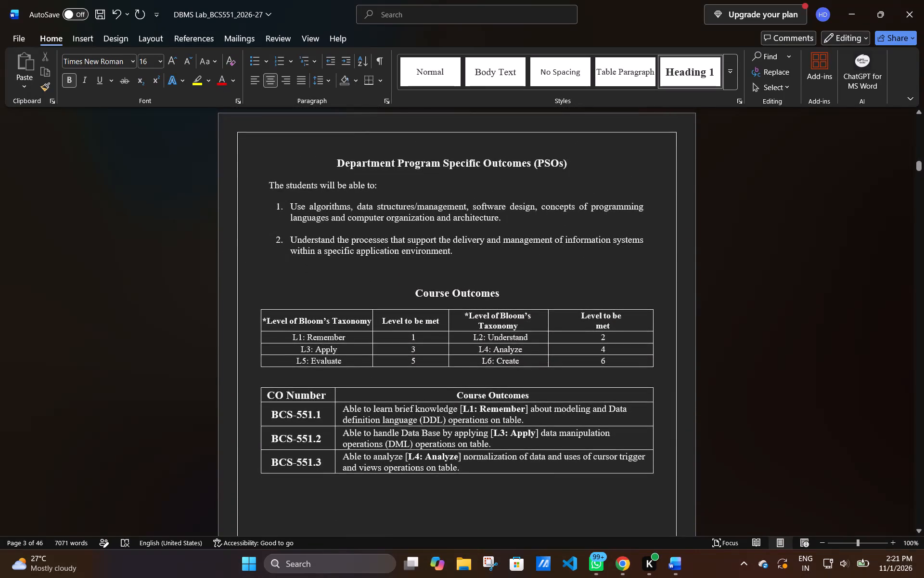
scroll(313, 254, "down", 6)
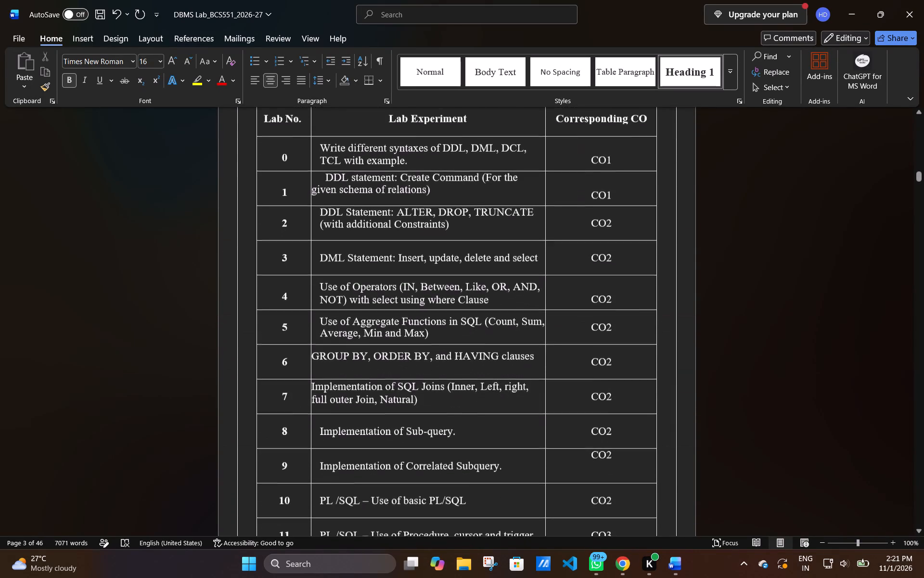
scroll(313, 254, "down", 7)
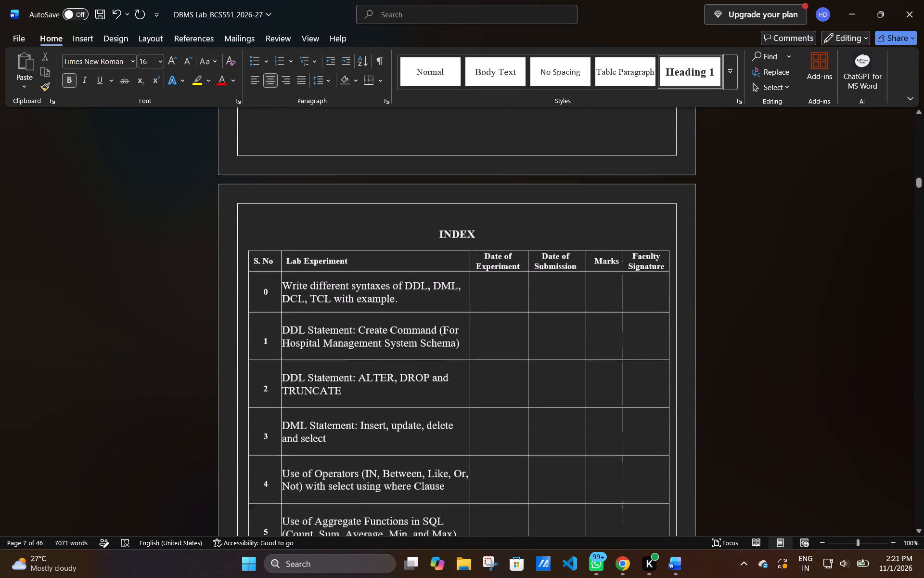
scroll(313, 254, "down", 4)
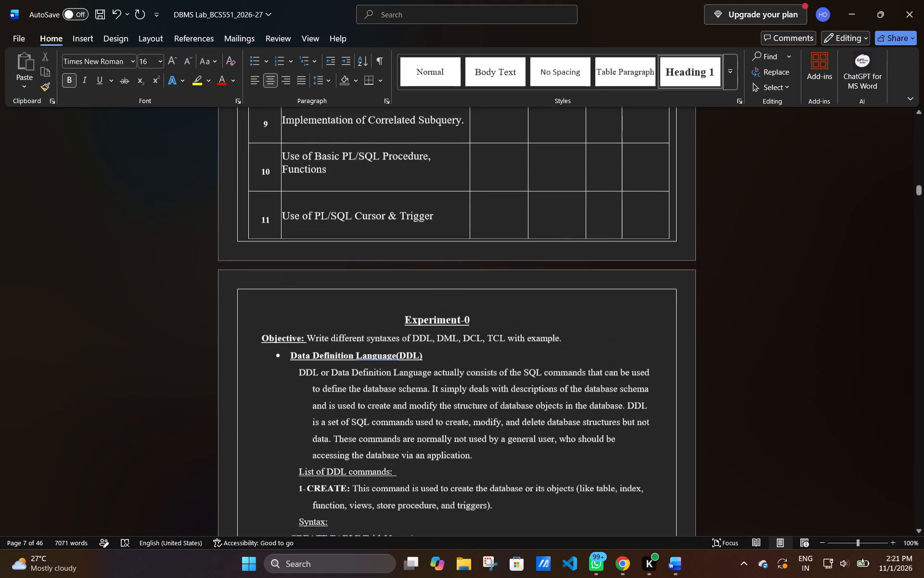
scroll(313, 254, "down", 1)
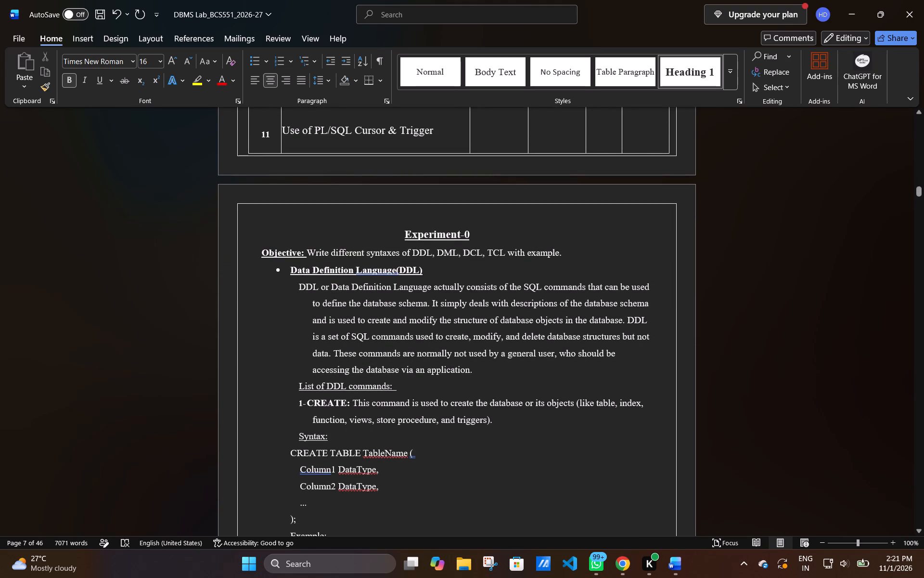
Examine the layout of the DDL section in Experiment-0, from its bulleted heading to the start of the DML section.
left_click(274, 271)
key("Left")
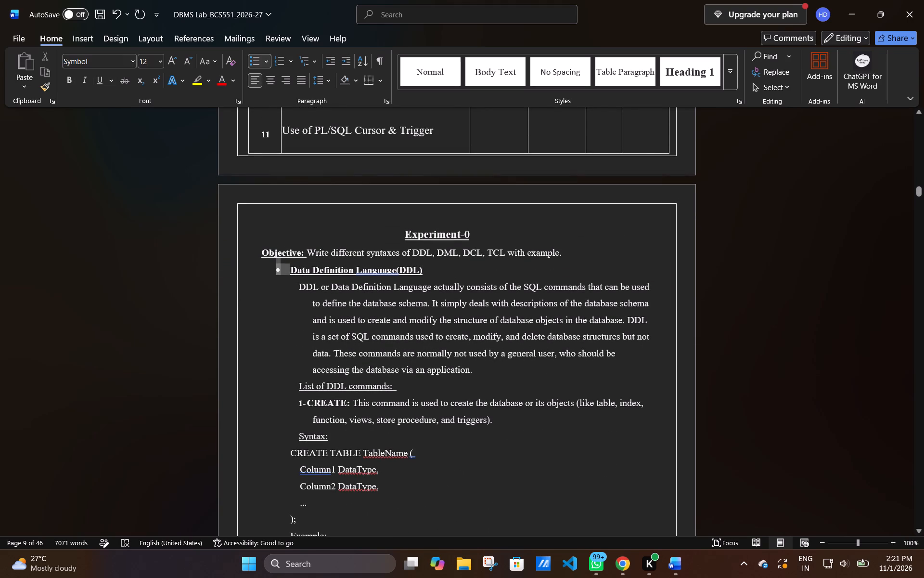
scroll(274, 271, "down", 5)
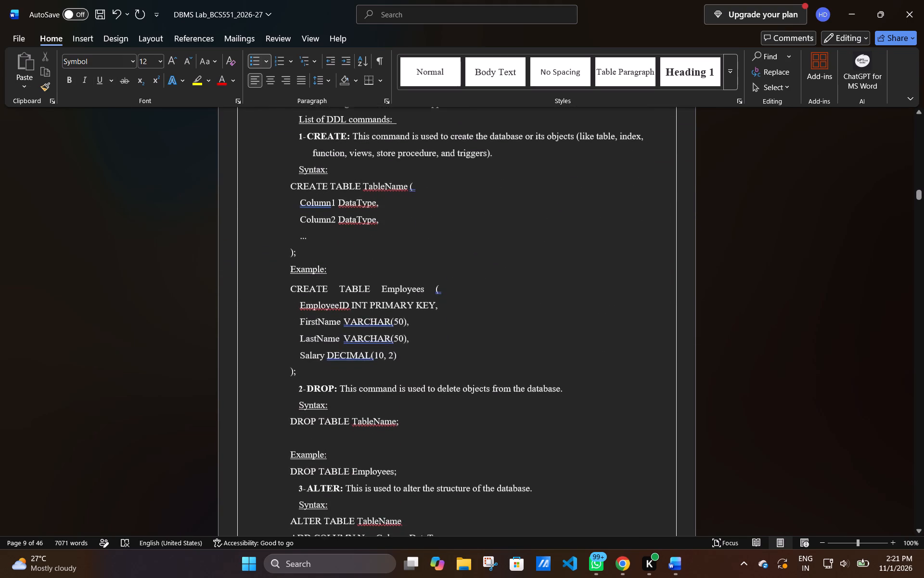
scroll(274, 271, "down", 2)
scroll(274, 271, "up", 1)
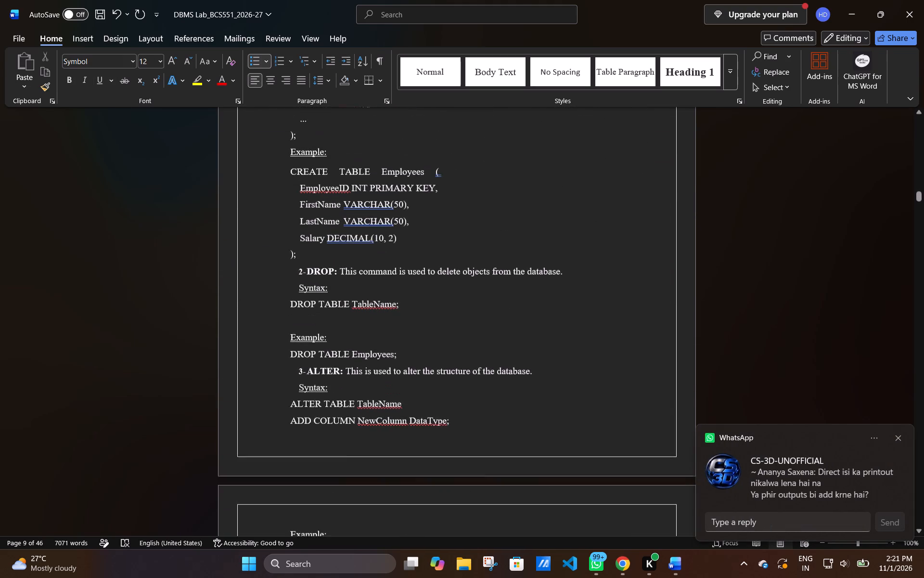
scroll(274, 271, "up", 1)
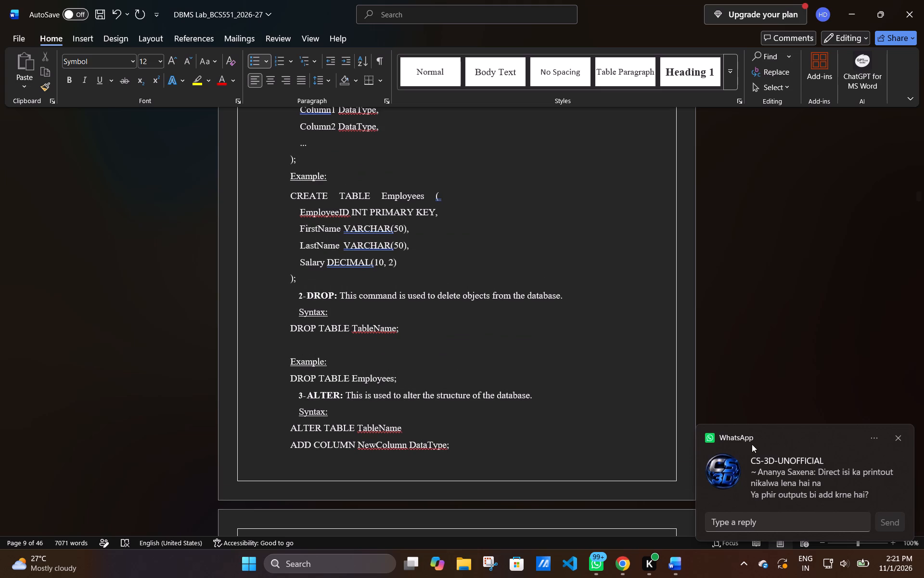
scroll(557, 374, "down", 3)
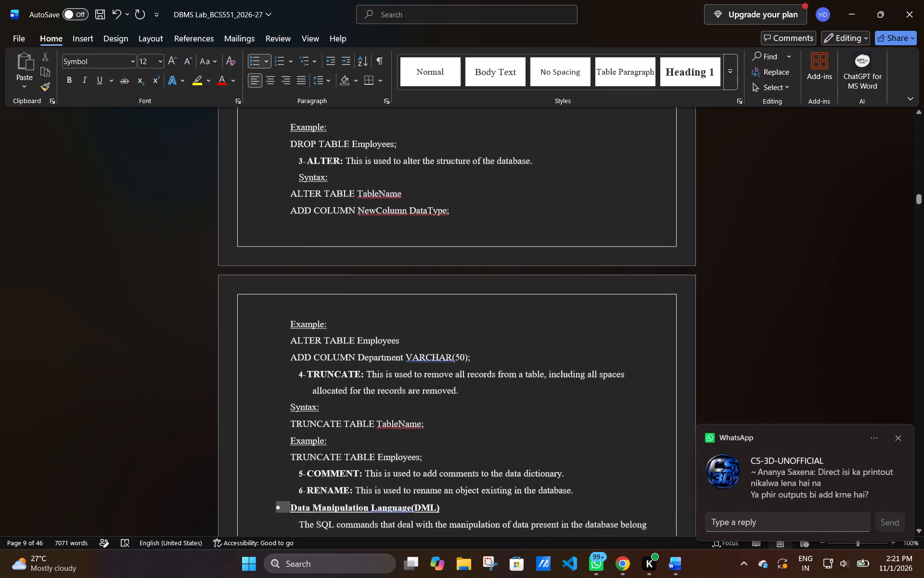
scroll(557, 374, "down", 2)
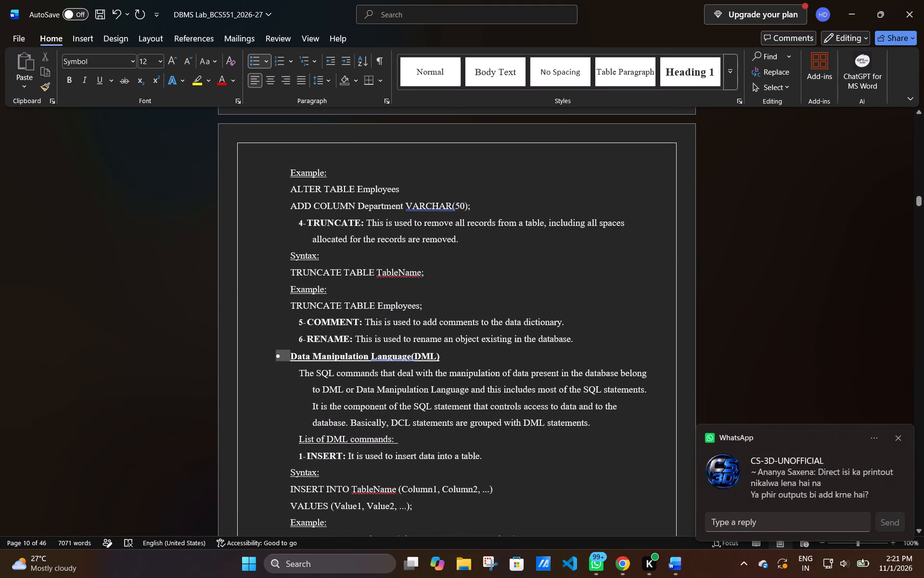
scroll(557, 374, "up", 6)
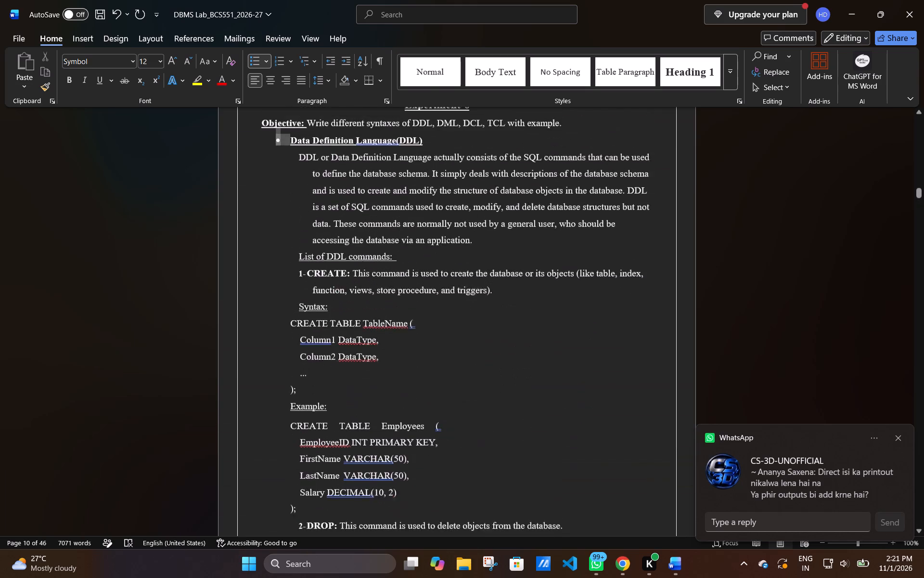
scroll(557, 374, "down", 4)
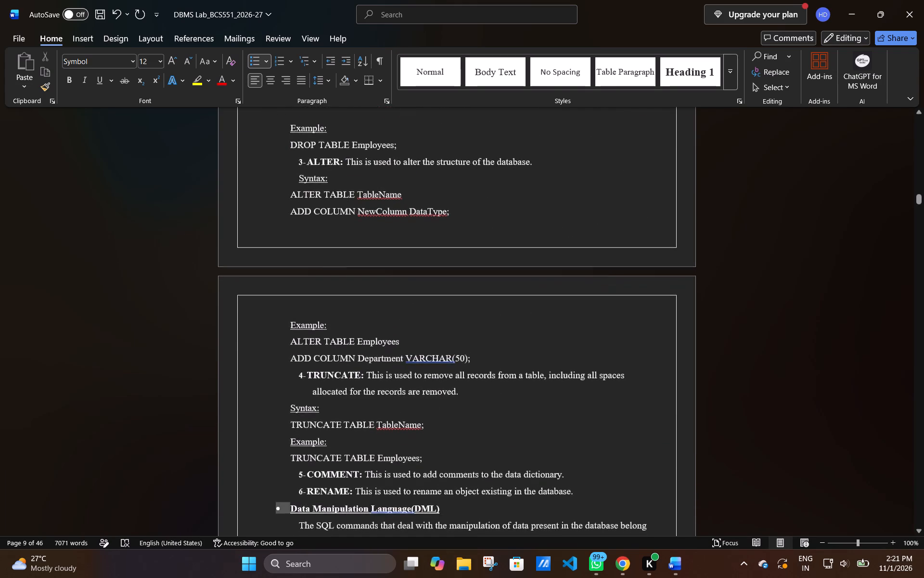
Insert an unnumbered blank line between the RENAME item and the "Data Manipulation Language(DML)" heading.
scroll(557, 374, "down", 1)
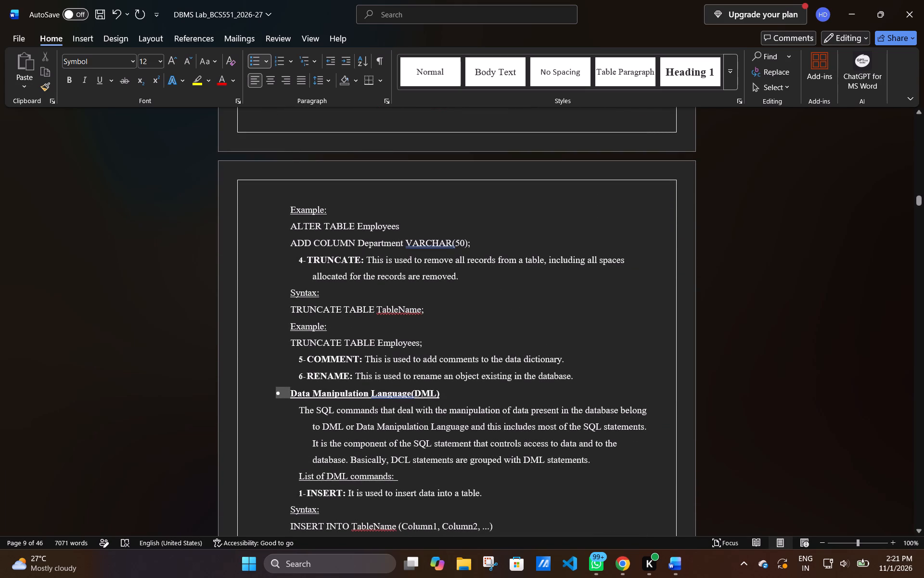
left_click(609, 377)
key("Return")
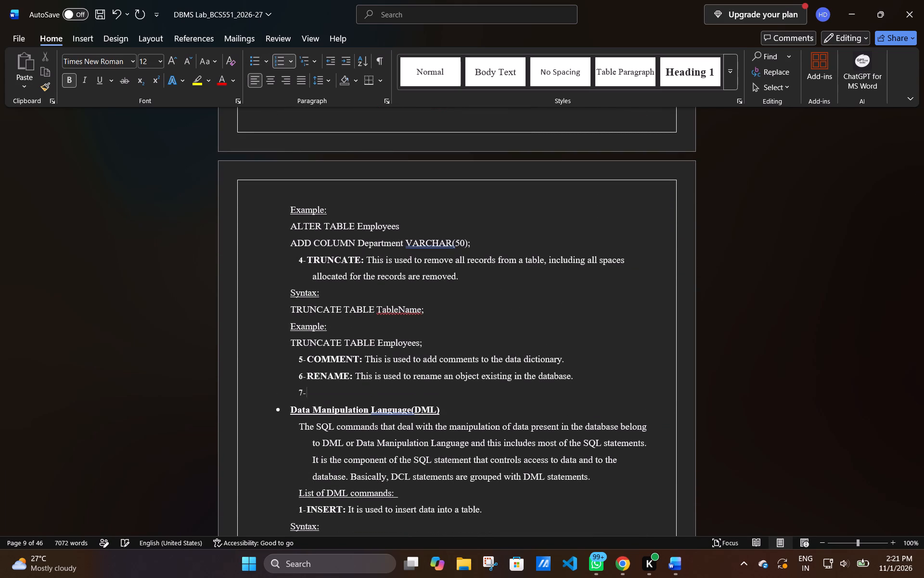
key("BackSpace")
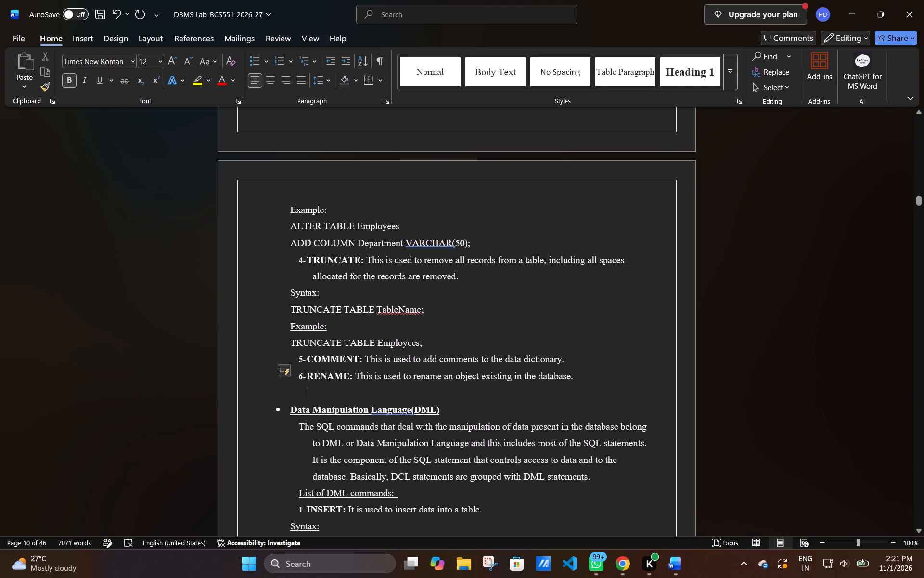
Review the layout of the DML commands and the Data Control Language section in Experiment-0.
scroll(288, 415, "down", 3)
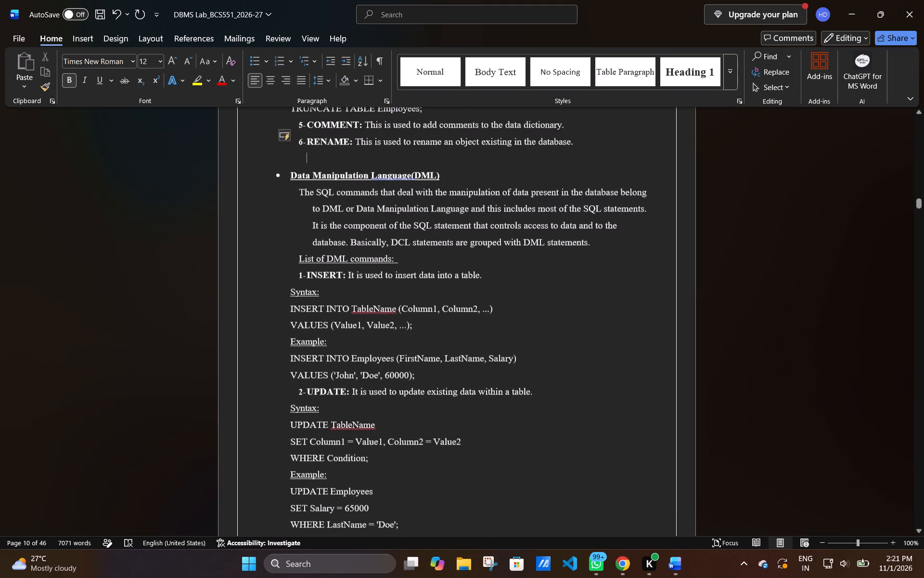
scroll(288, 415, "down", 4)
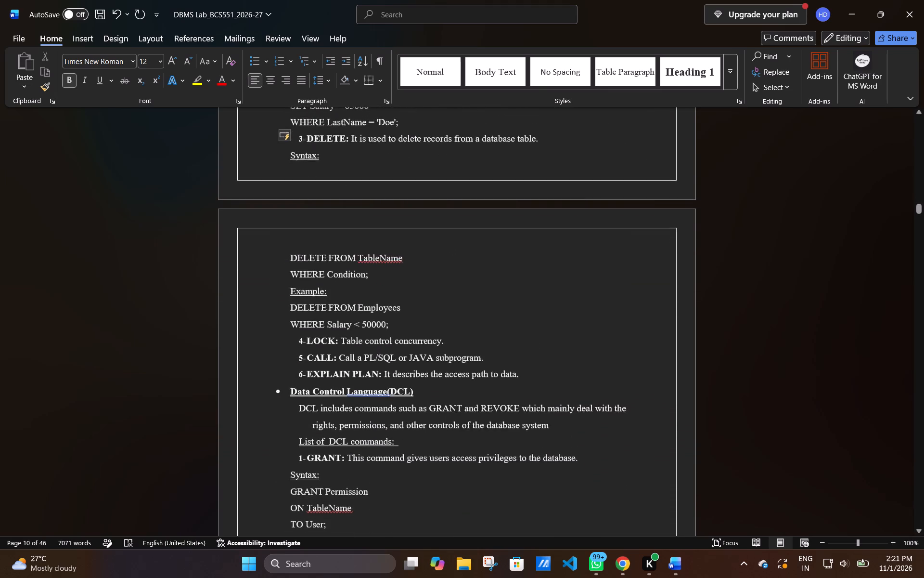
scroll(288, 415, "down", 1)
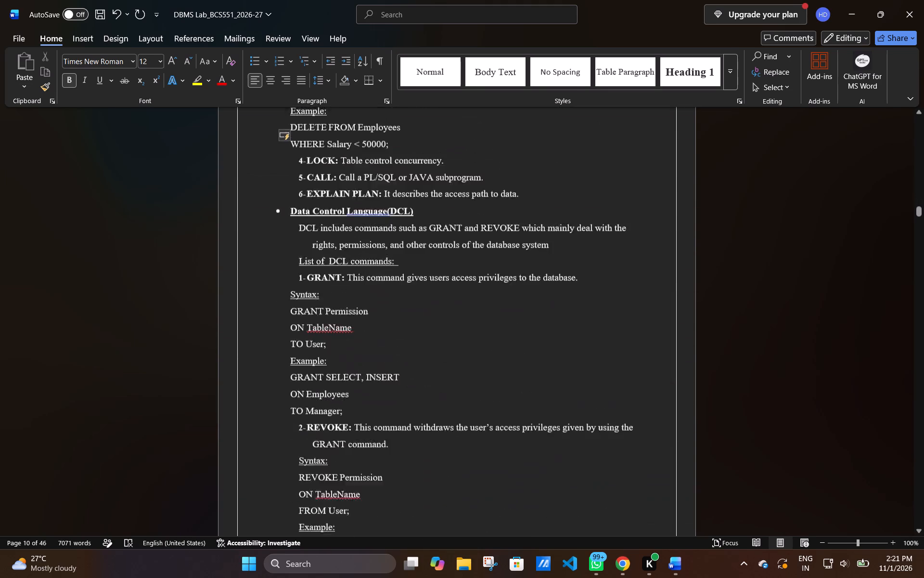
scroll(288, 415, "down", 1)
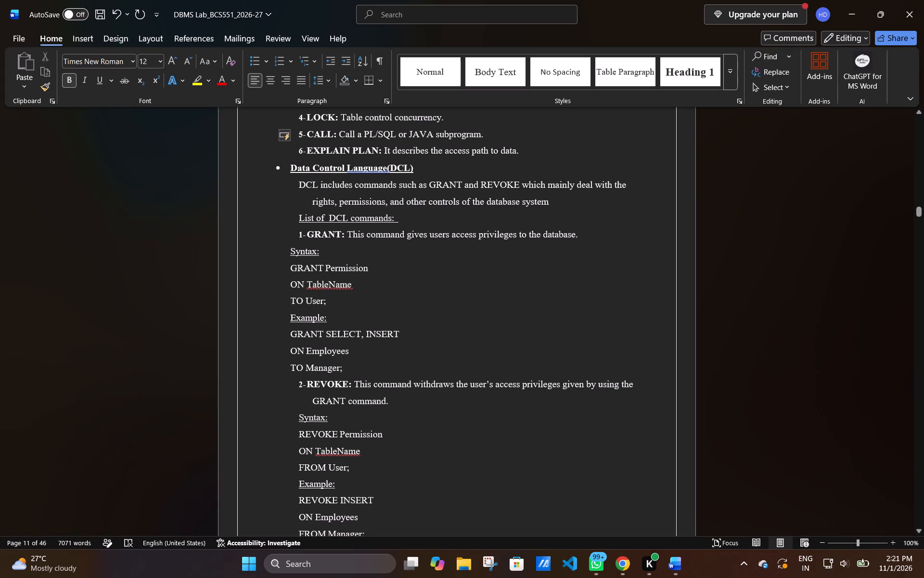
Insert an empty line without a bullet above the "Data Control Language(DCL)" item in Experiment-0.
left_click(275, 172)
key("Return")
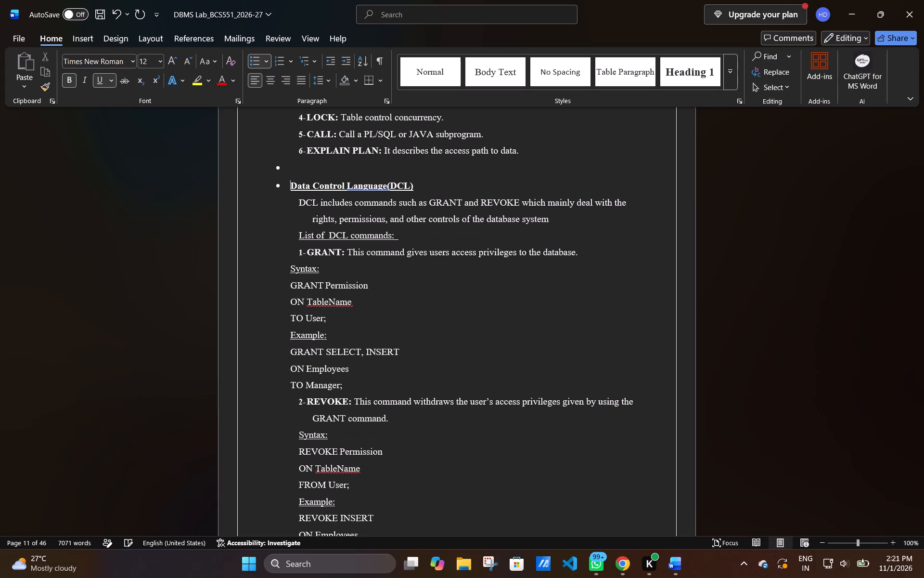
key("Up")
key("BackSpace")
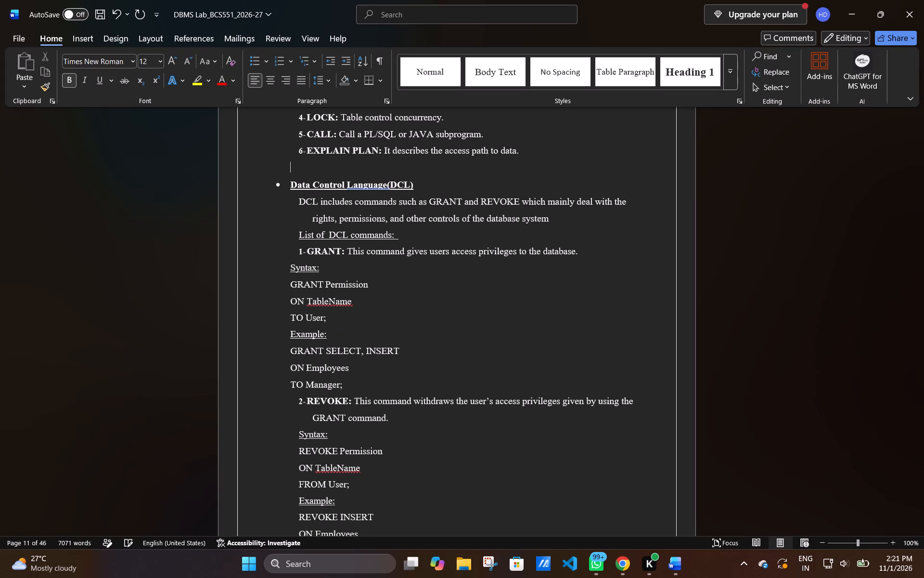
Review the layout of the remaining Experiment-0 pages and the table pictures under Experiment-1.
scroll(275, 172, "down", 2)
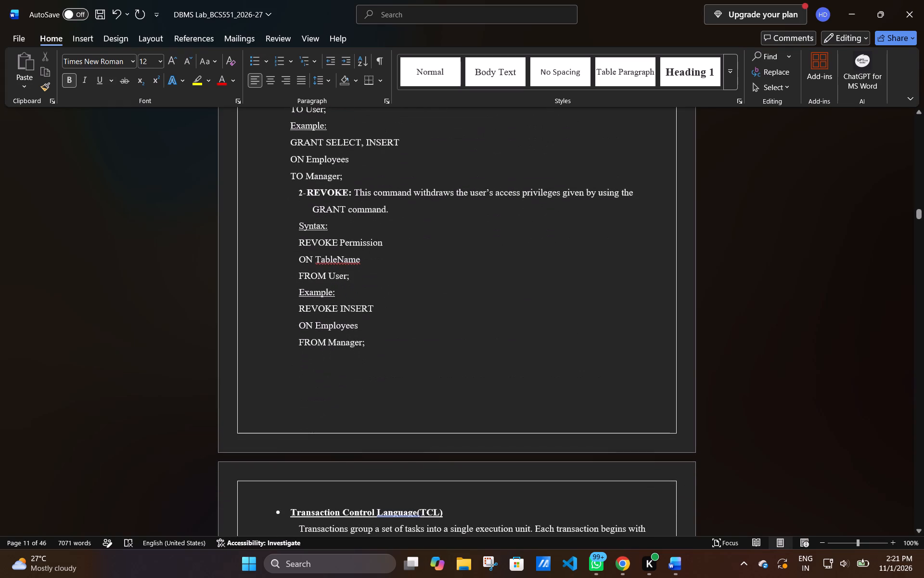
scroll(260, 276, "down", 5)
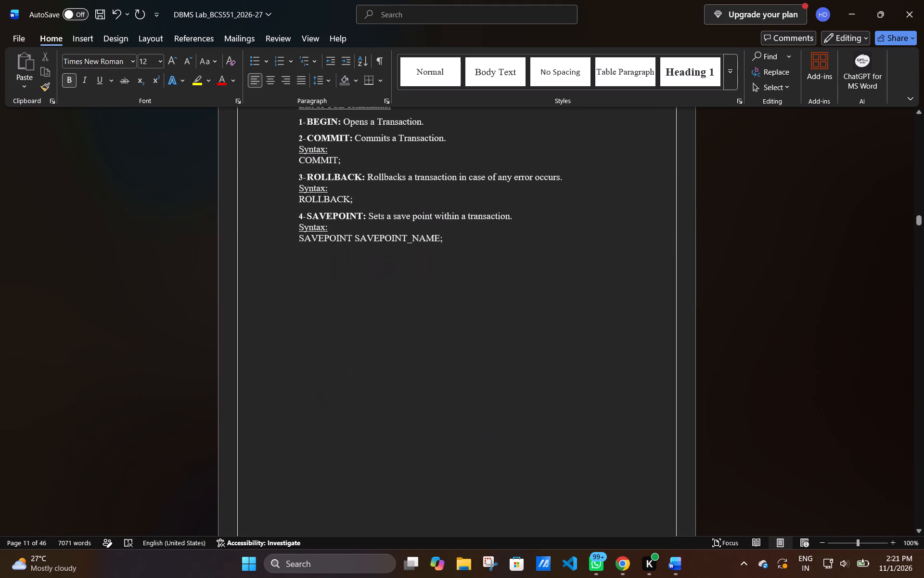
scroll(275, 311, "right", 1)
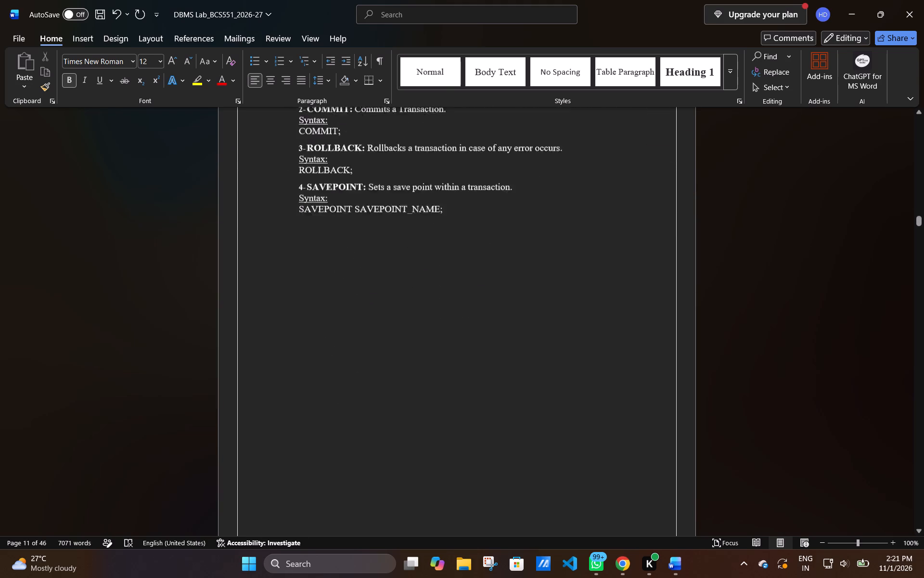
scroll(275, 311, "right", 1)
scroll(275, 311, "up", 3)
scroll(275, 311, "down", 3)
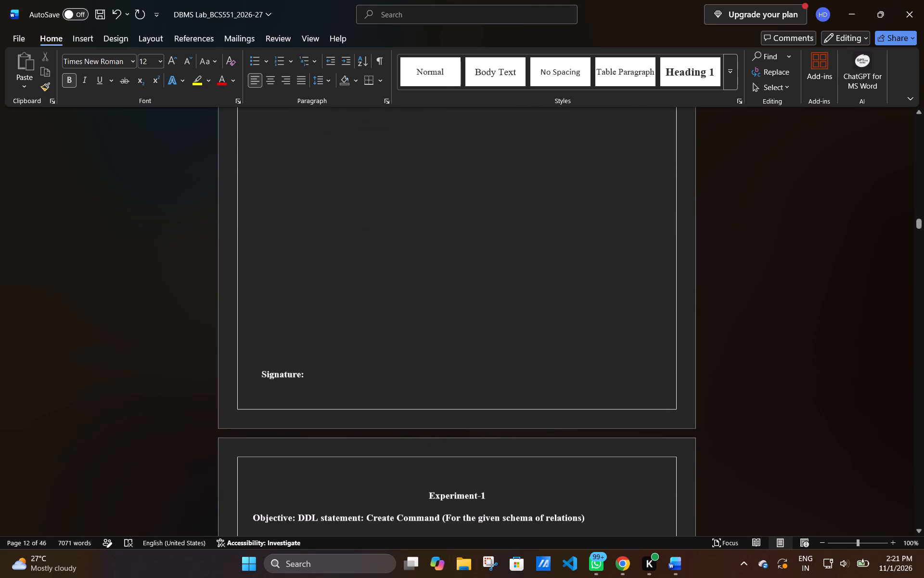
scroll(275, 311, "down", 1)
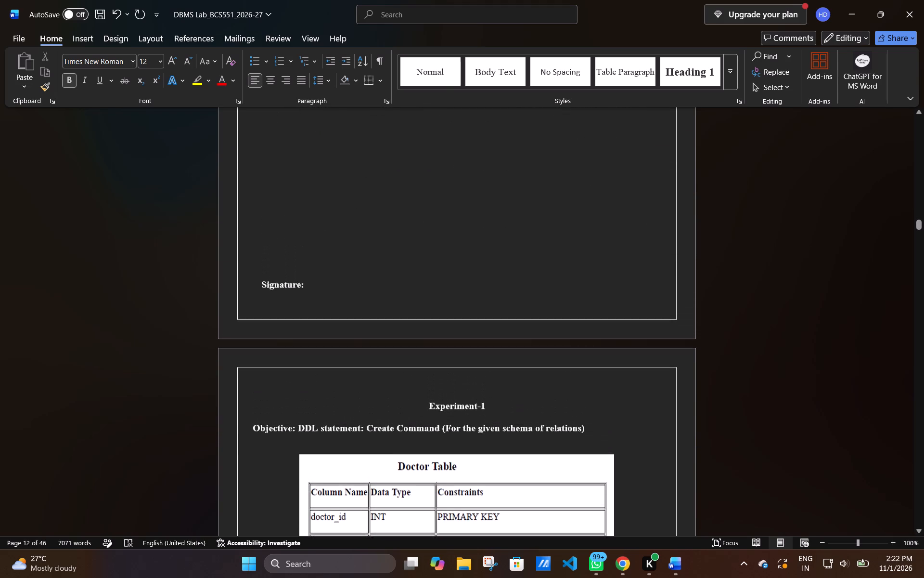
scroll(275, 311, "down", 1)
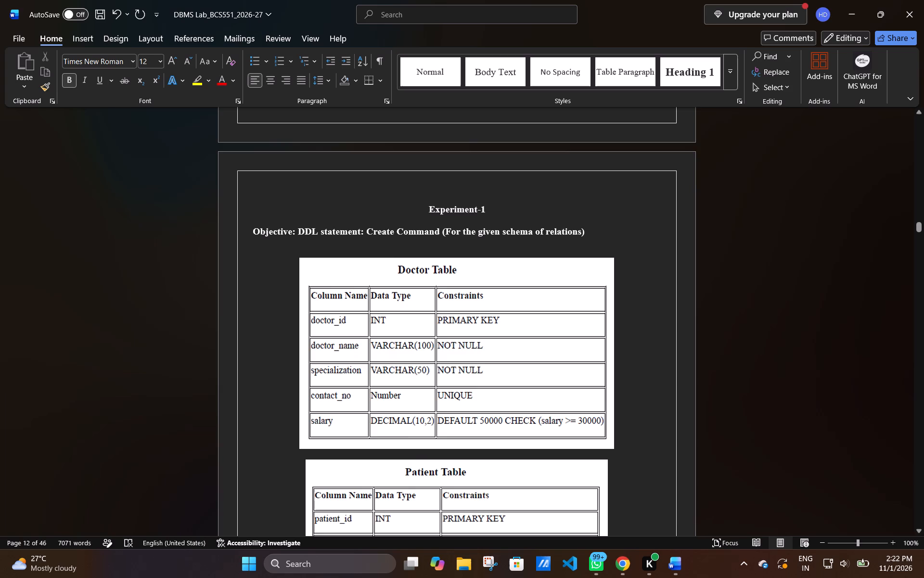
scroll(274, 269, "down", 7)
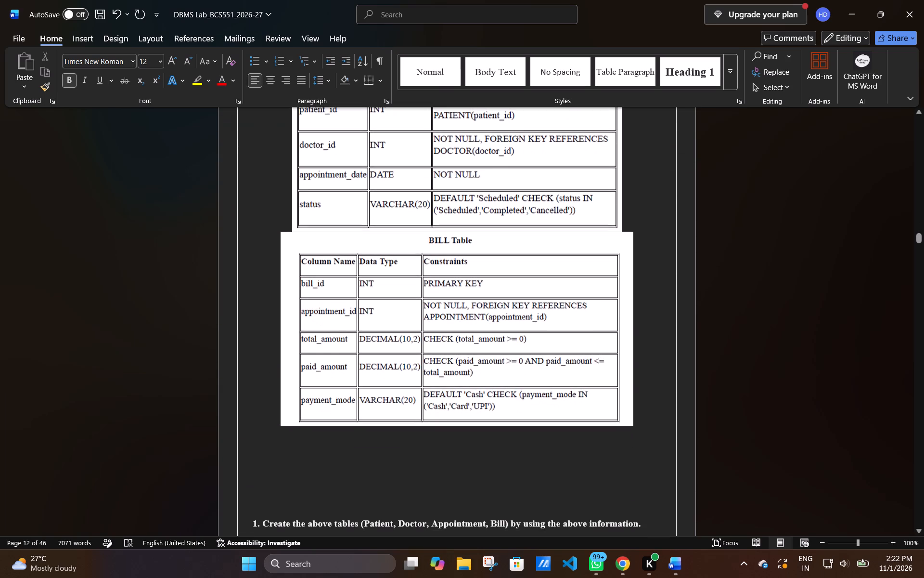
Set the text wrapping of the BILL Table picture in Experiment-1 to Tight.
left_click(332, 287)
left_click_drag(436, 315, 441, 302)
left_click(441, 302)
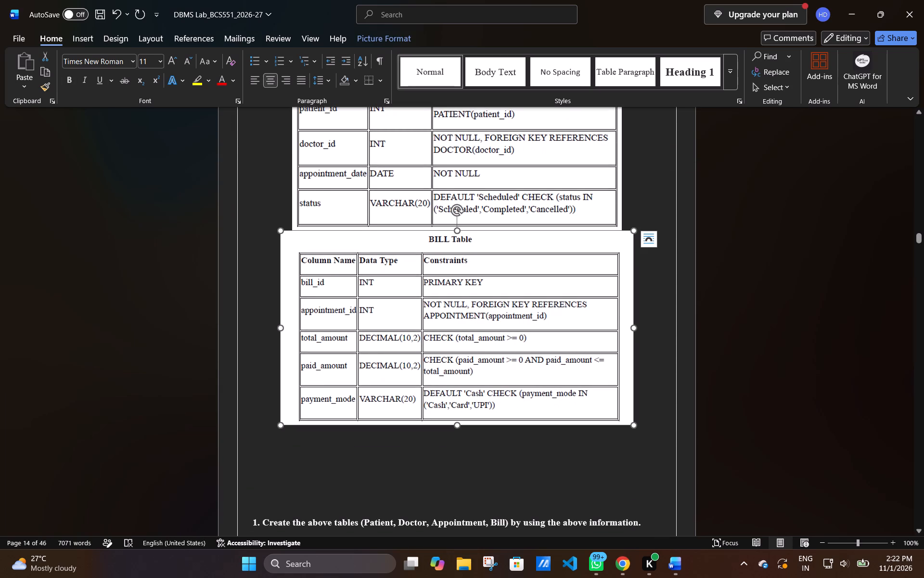
left_click(458, 231)
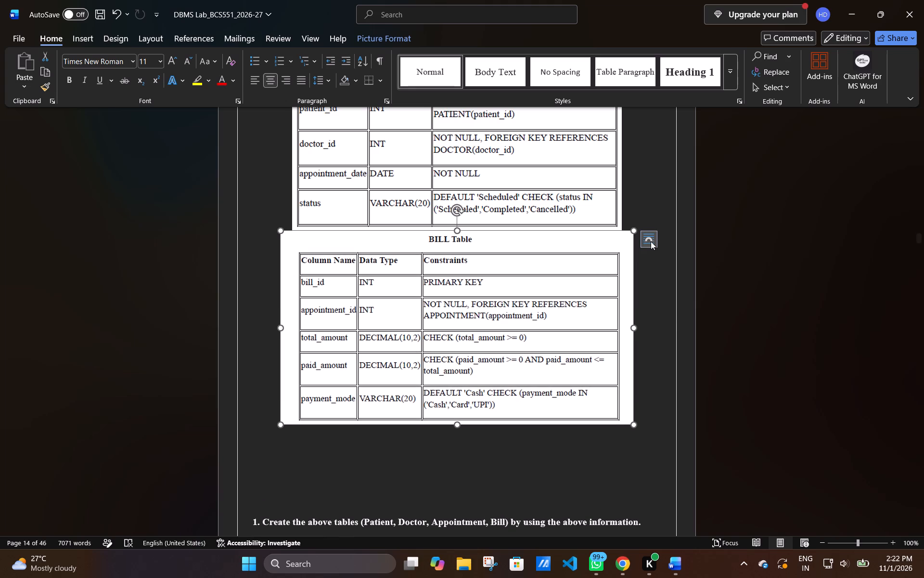
left_click(651, 241)
left_click(705, 326)
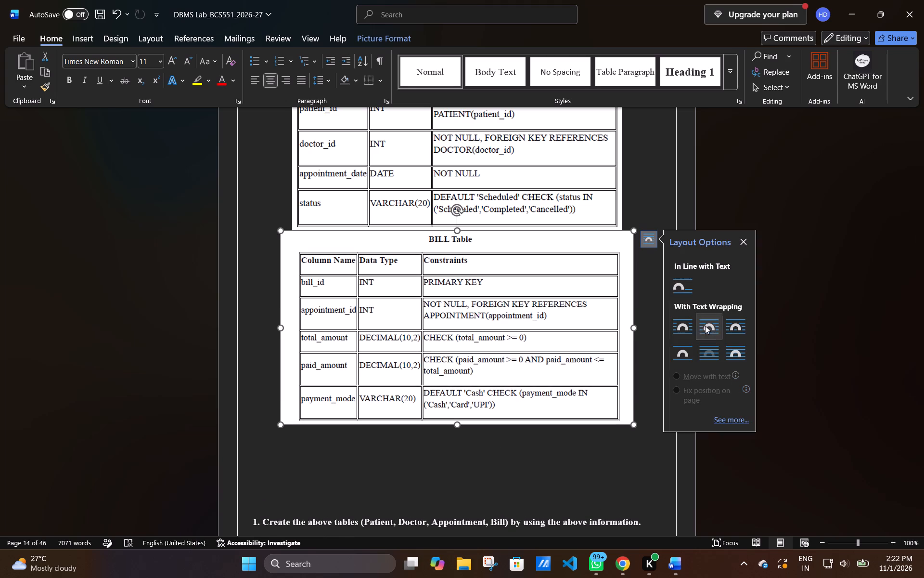
Reposition the BILL Table picture slightly lower, leaving a small gap beneath the table picture above it.
left_click_drag(514, 303, 503, 308)
left_click_drag(503, 308, 499, 313)
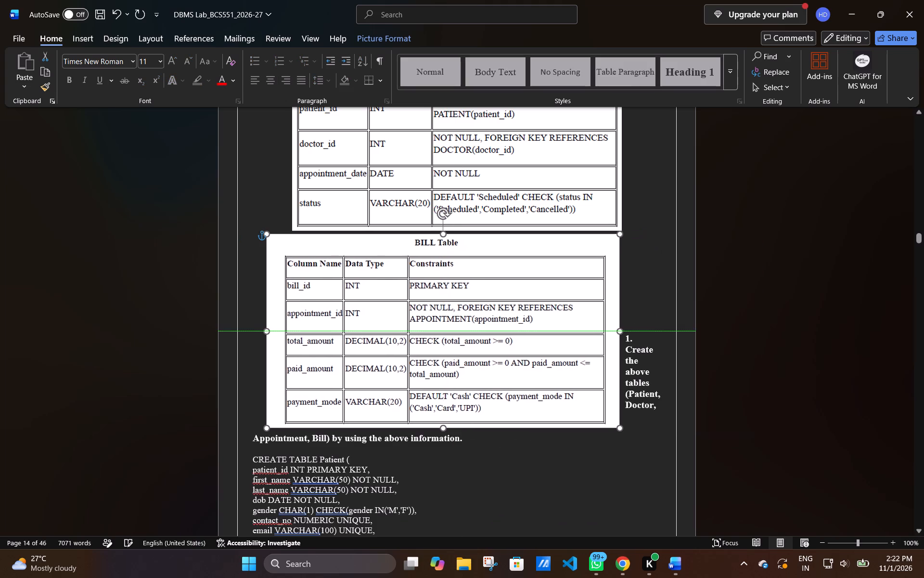
left_click_drag(499, 313, 510, 319)
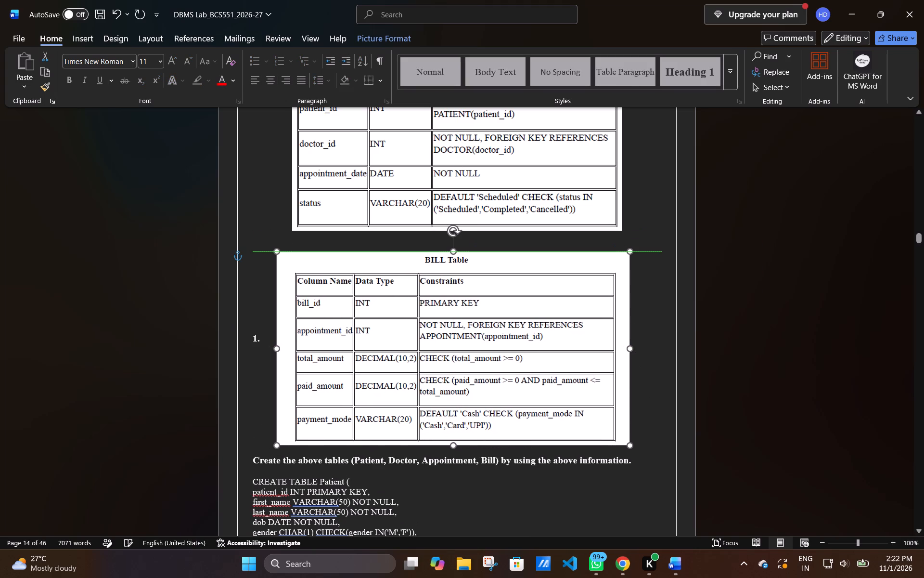
left_click_drag(510, 319, 508, 316)
left_click(174, 295)
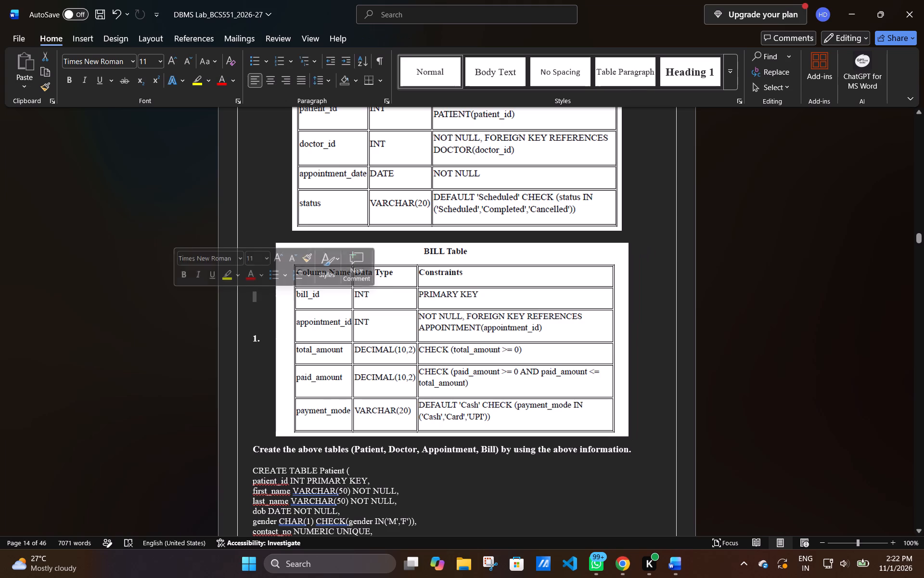
Insert two empty lines before the salary line of the CREATE TABLE Doctor code, moving that line onto the next page.
scroll(478, 440, "down", 2)
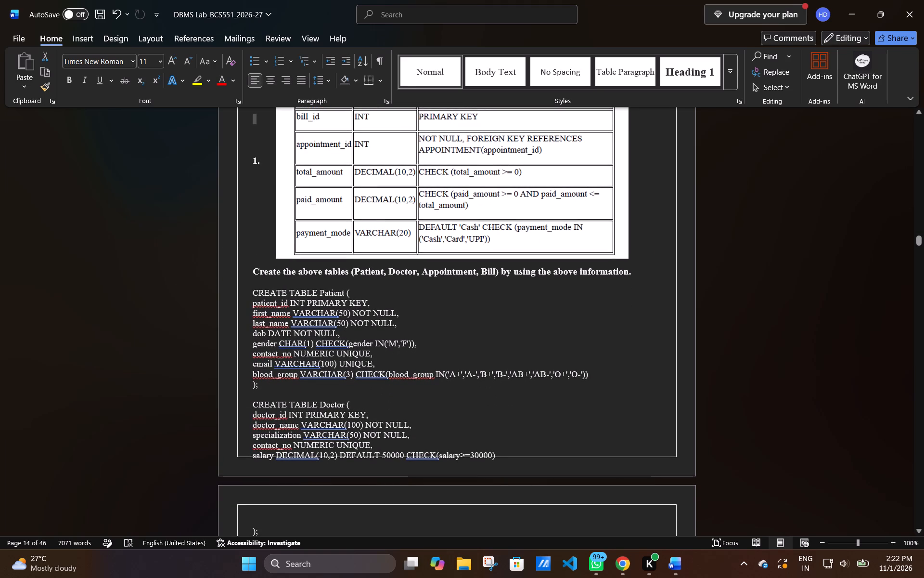
left_click(378, 443)
key("Return")
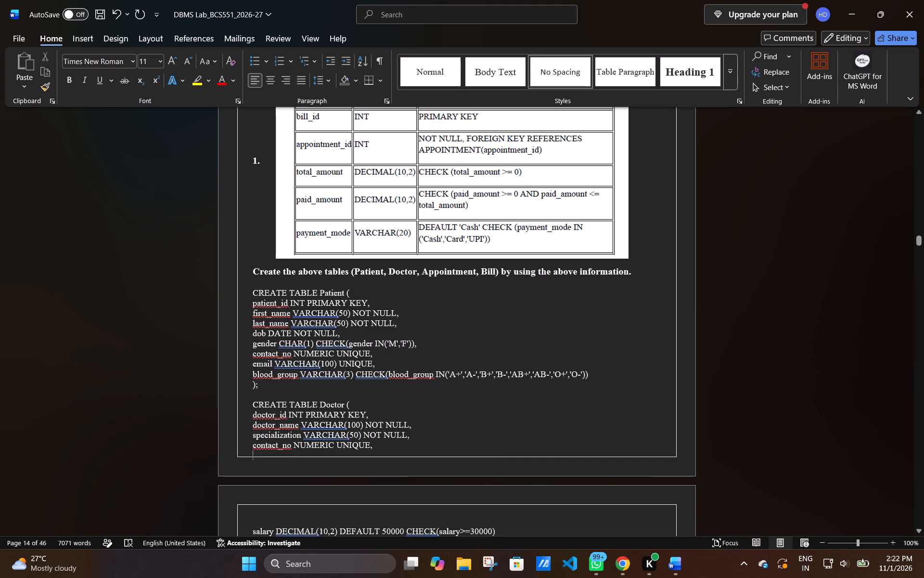
key("Return")
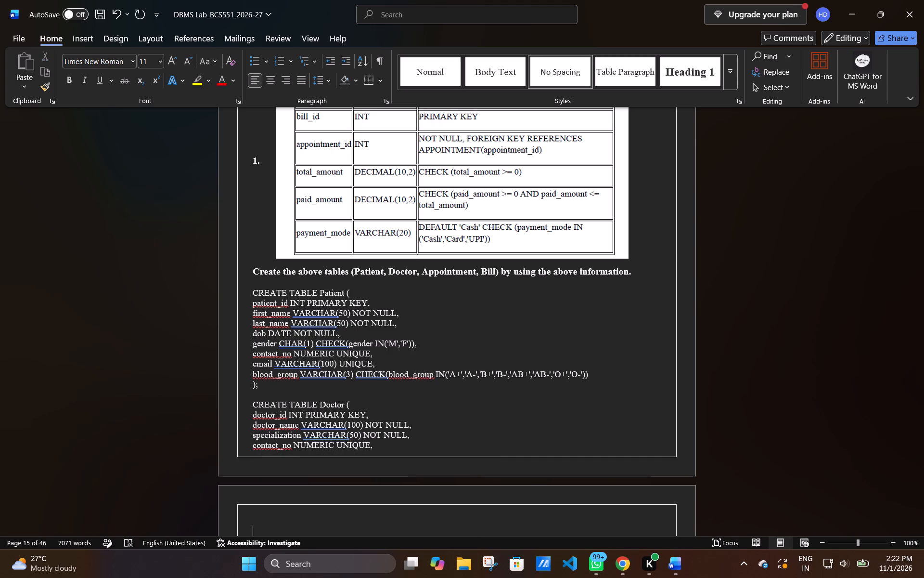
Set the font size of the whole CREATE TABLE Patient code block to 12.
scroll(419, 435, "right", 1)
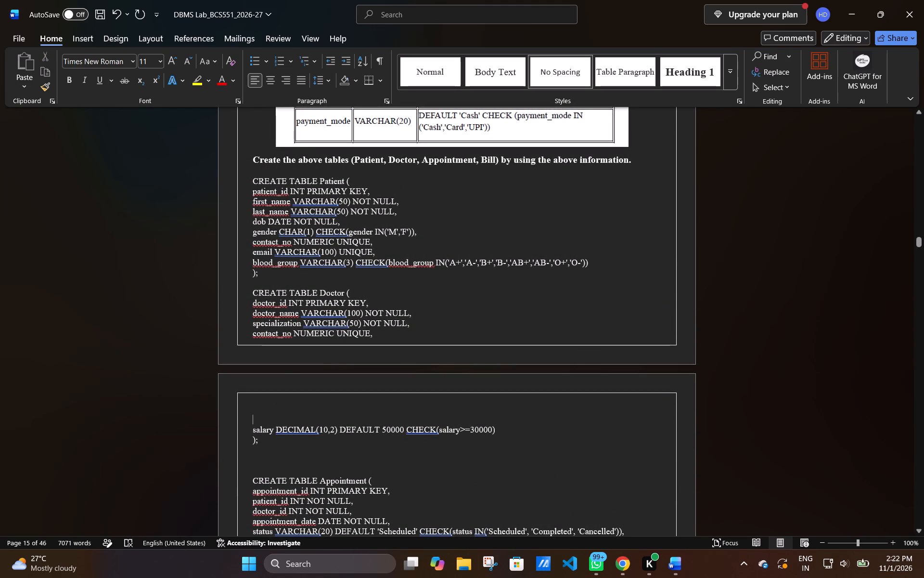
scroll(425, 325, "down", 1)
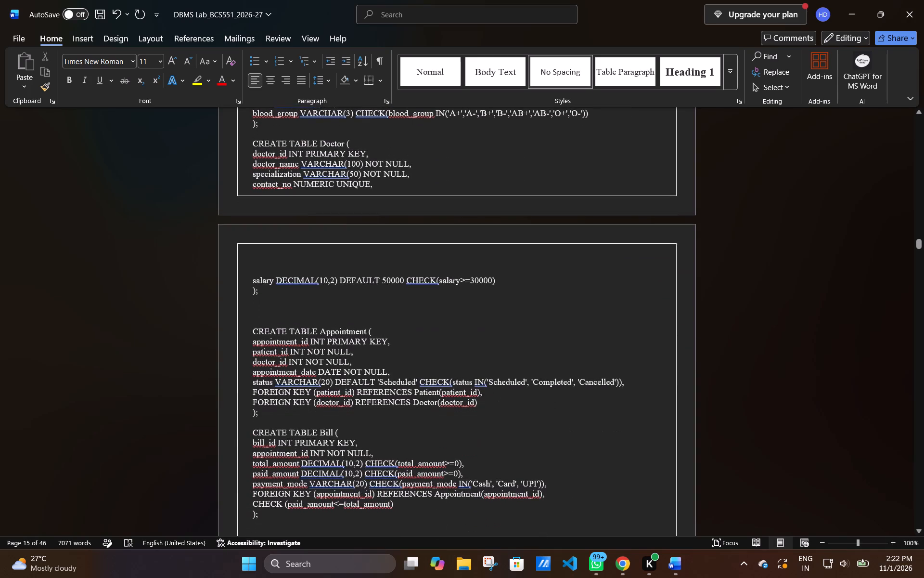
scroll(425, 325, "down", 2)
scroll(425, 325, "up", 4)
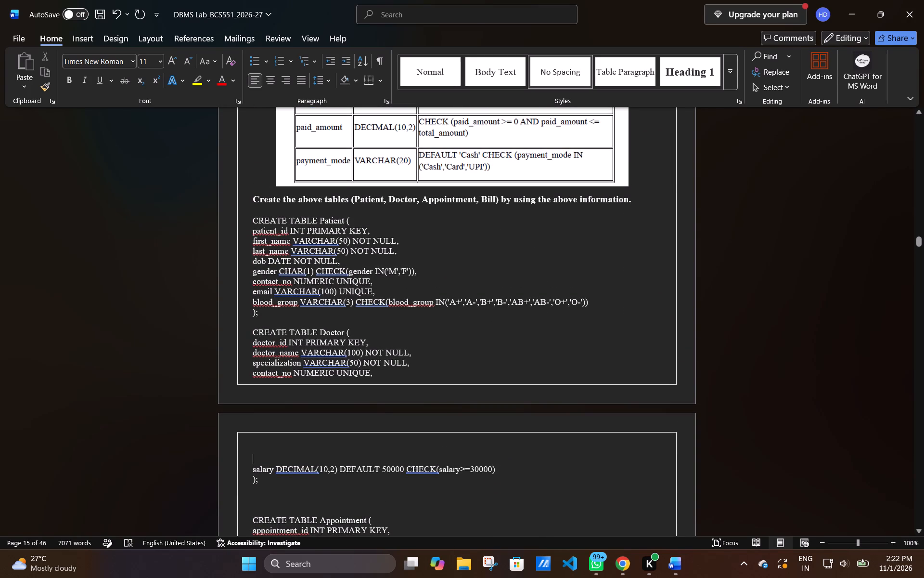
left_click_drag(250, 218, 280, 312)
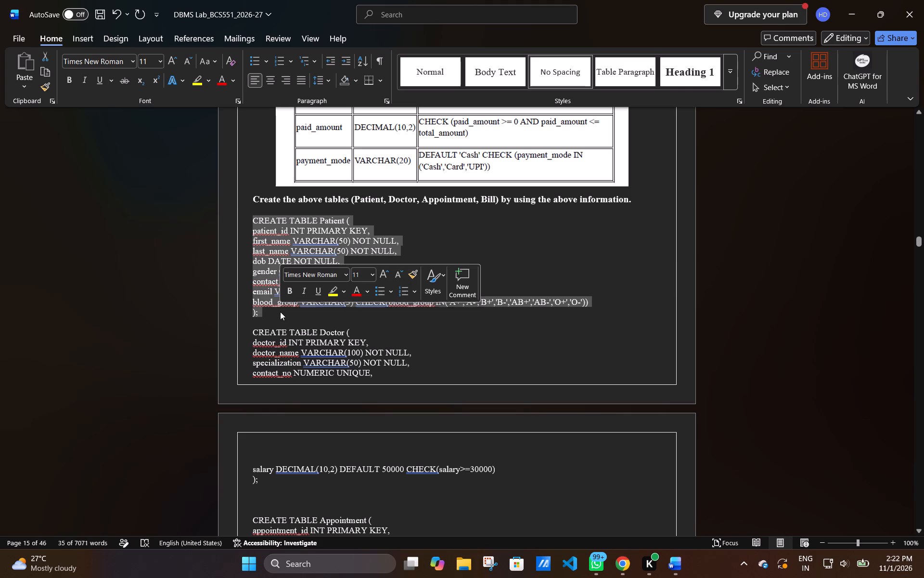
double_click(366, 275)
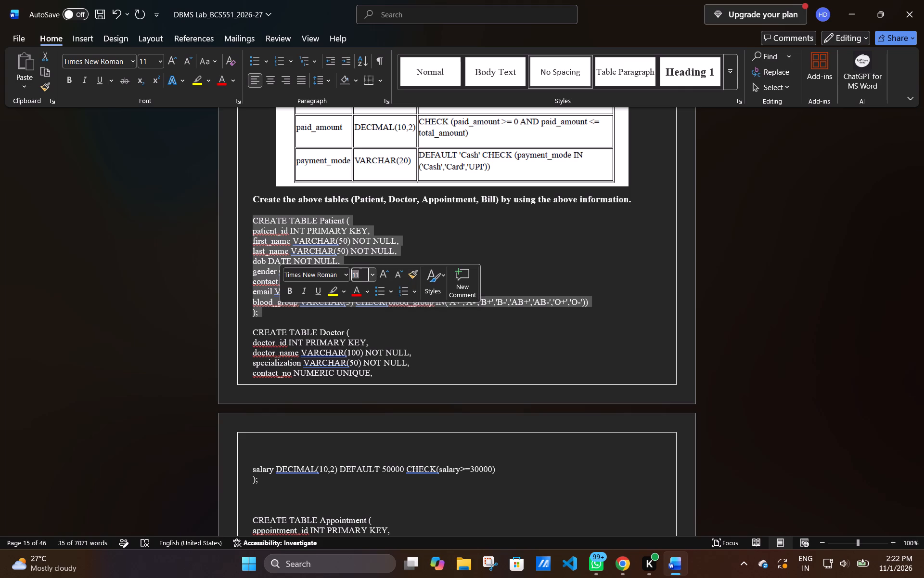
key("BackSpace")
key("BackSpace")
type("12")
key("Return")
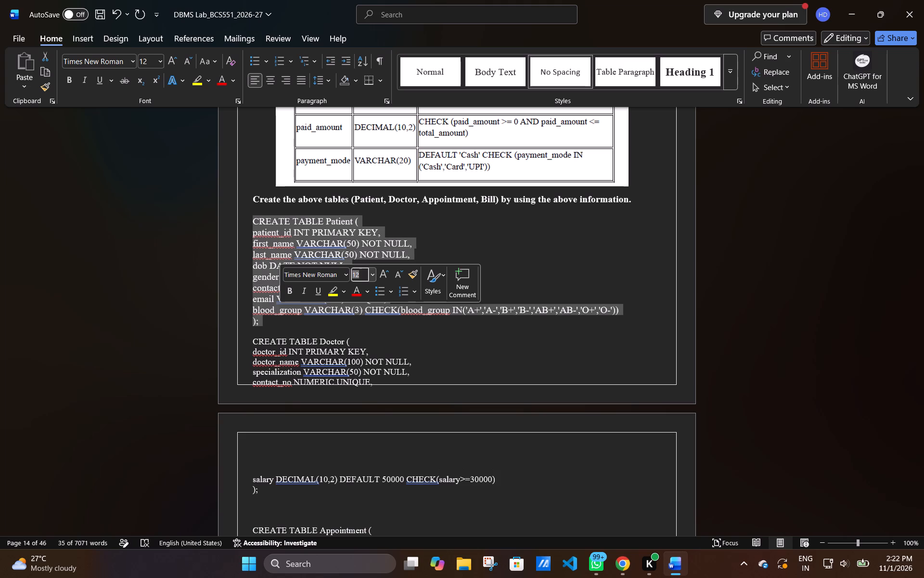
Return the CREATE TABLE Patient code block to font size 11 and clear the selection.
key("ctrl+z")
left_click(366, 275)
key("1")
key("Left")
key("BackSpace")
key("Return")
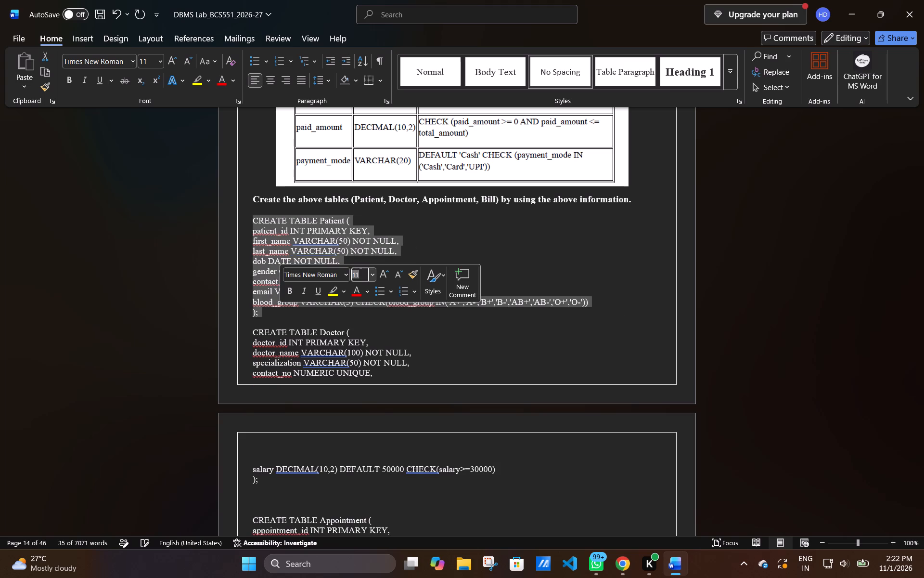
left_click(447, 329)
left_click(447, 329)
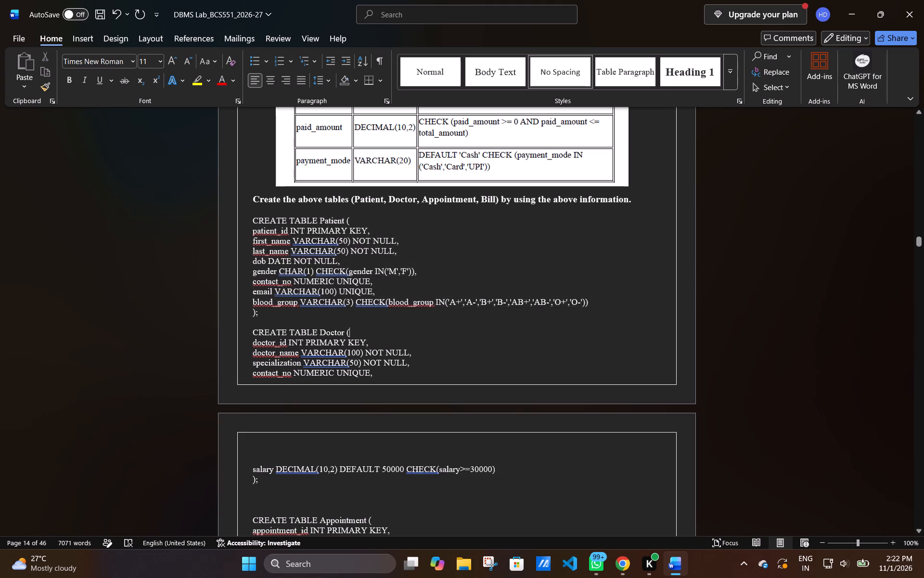
Insert three empty lines above the Experiment-2 heading to move it to the top of the next page.
scroll(447, 329, "down", 1)
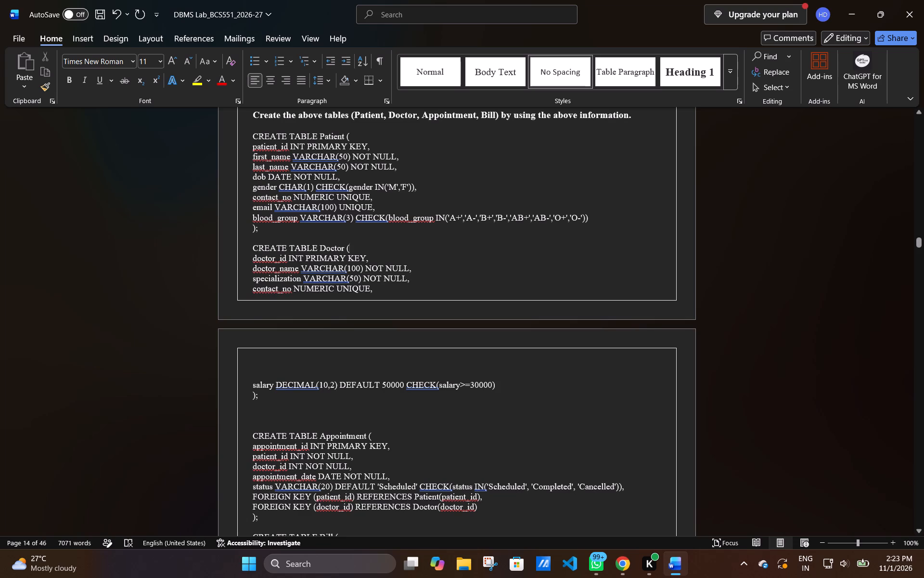
scroll(385, 291, "down", 1)
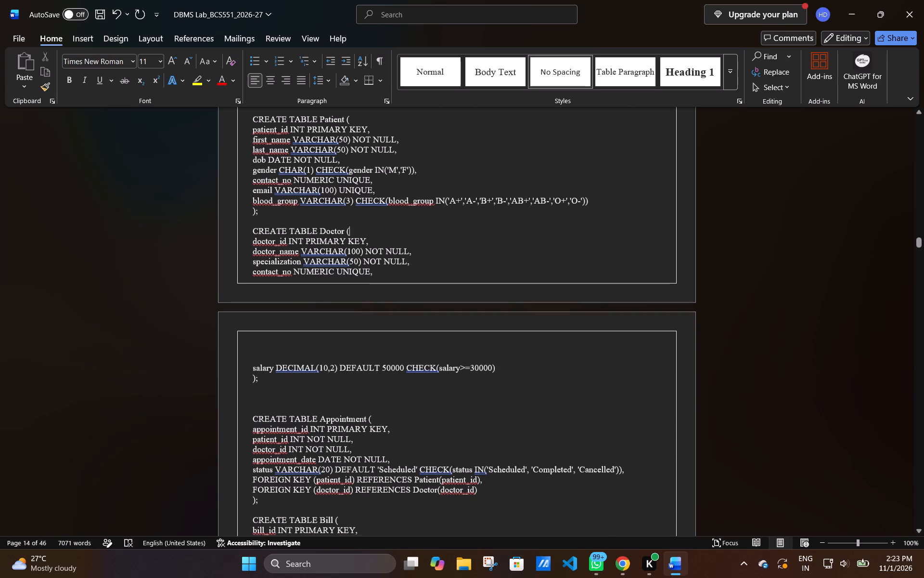
scroll(385, 291, "down", 4)
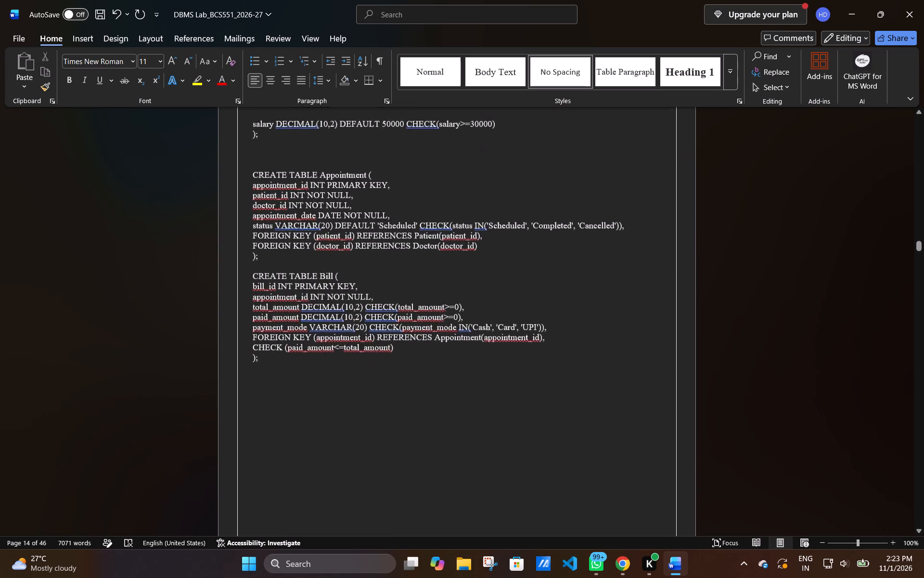
scroll(385, 291, "down", 4)
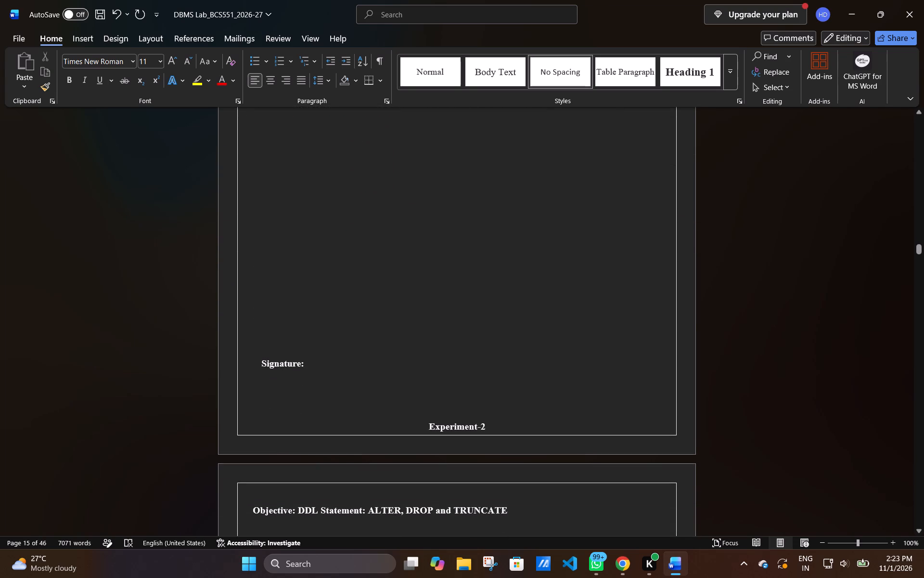
left_click(419, 416)
key("Return")
key("Return")
key("Return")
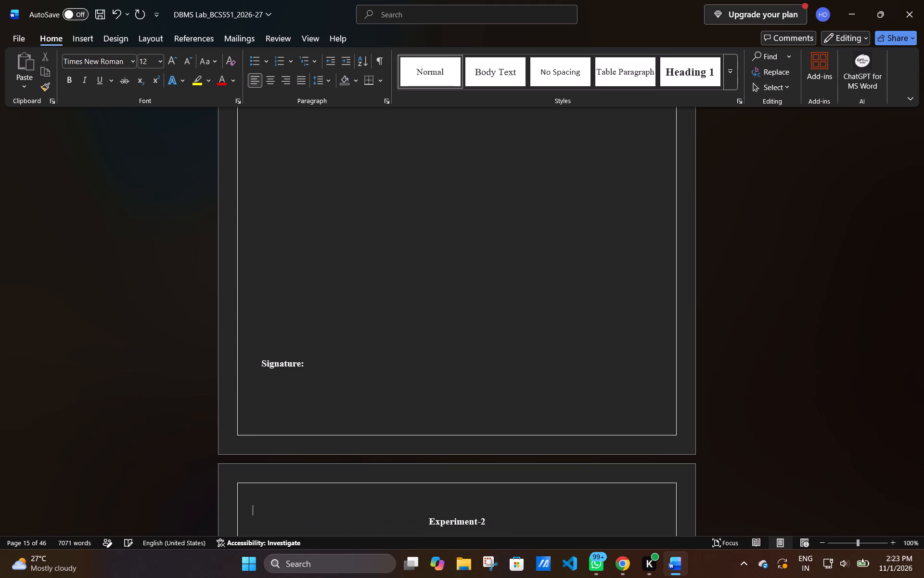
Insert three empty lines above the Experiment-3 heading to move it onto the page with its objective.
scroll(419, 416, "down", 3)
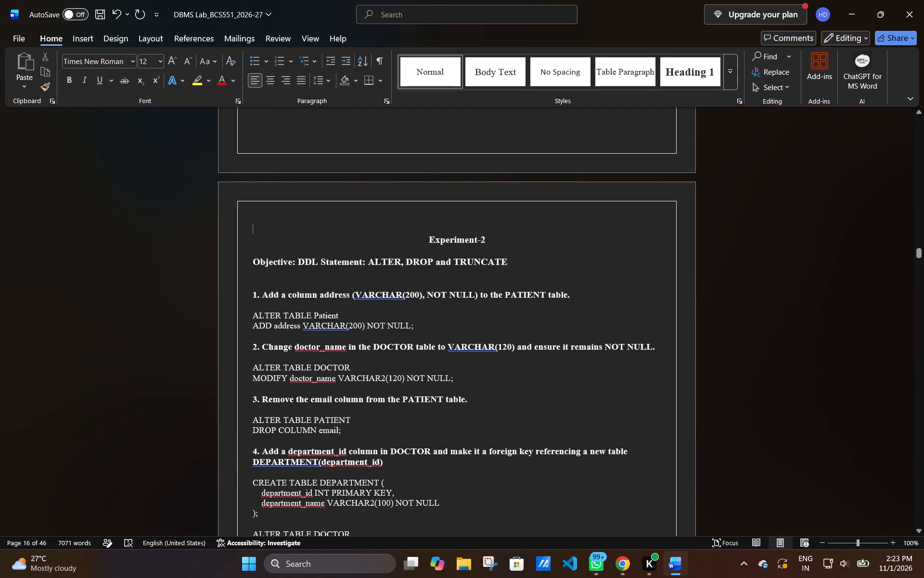
scroll(326, 333, "down", 10)
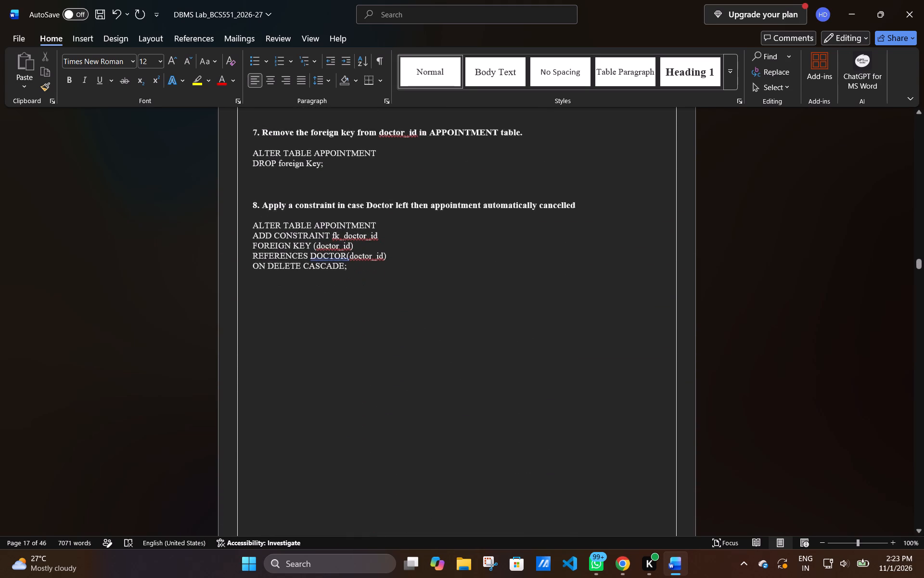
scroll(326, 333, "down", 3)
left_click(363, 371)
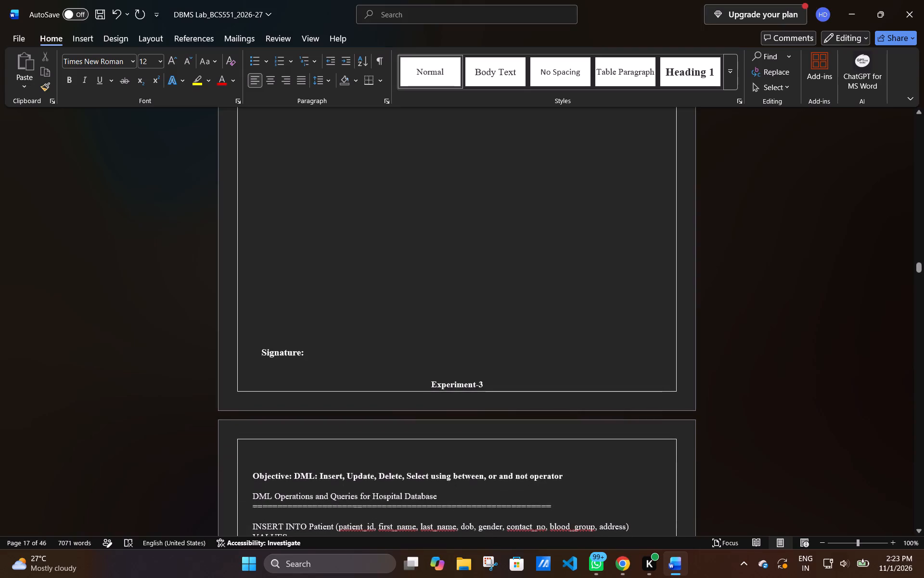
key("Return")
key("Return")
key("Return")
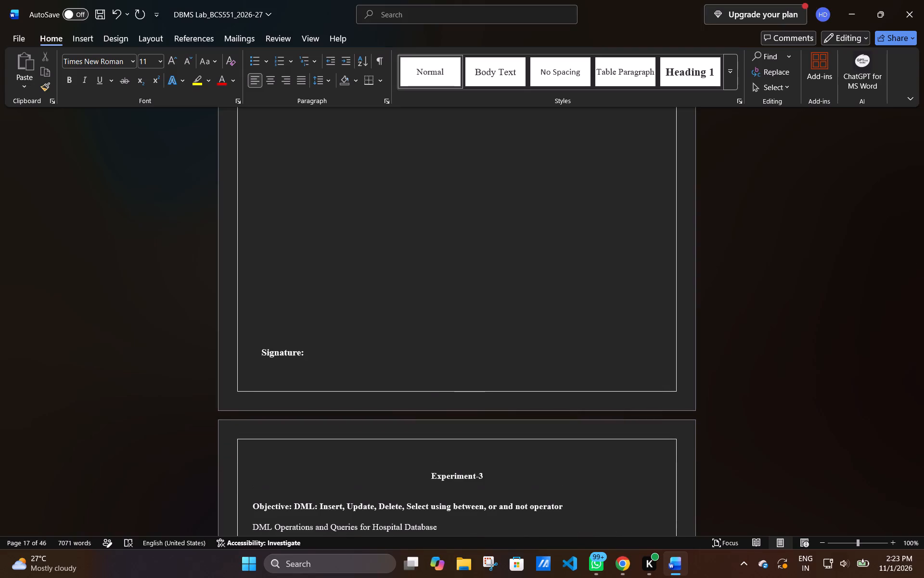
Review the layout of the Experiment-3 pages down to the signature line and the Experiment-4 heading.
scroll(363, 371, "down", 6)
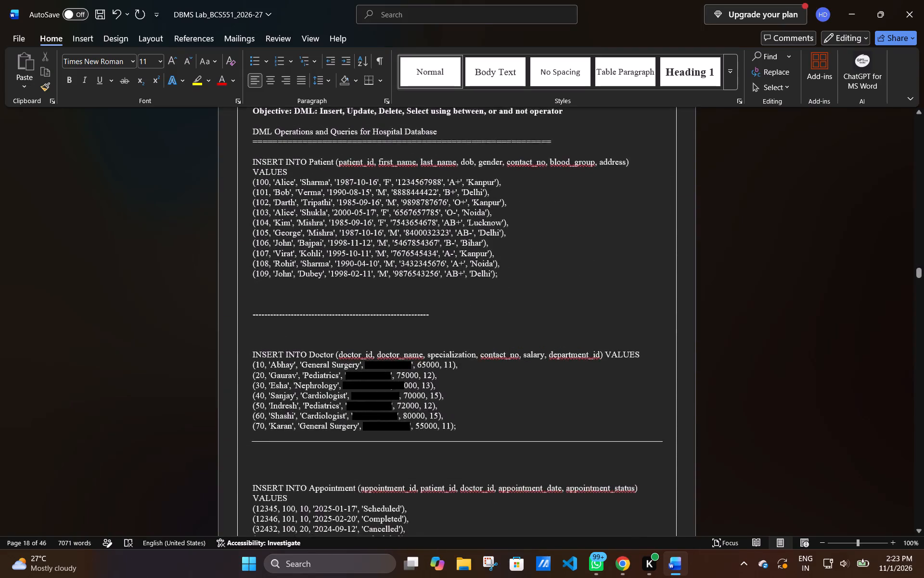
scroll(363, 371, "down", 6)
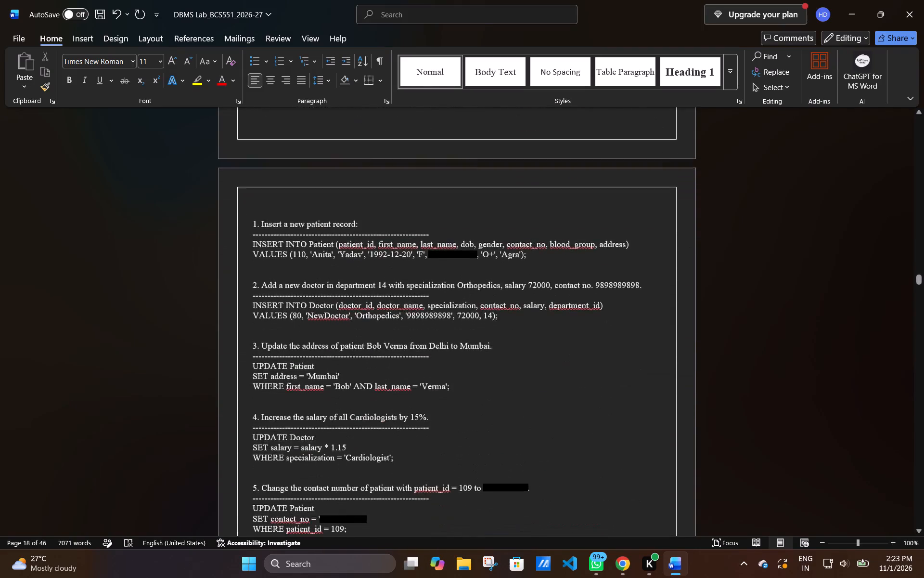
scroll(363, 371, "down", 6)
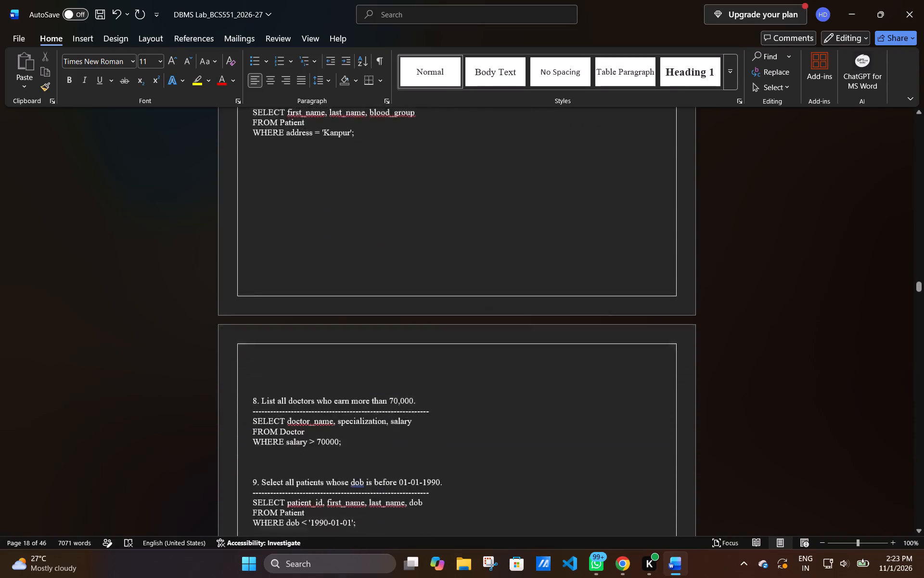
scroll(363, 371, "down", 1)
scroll(363, 429, "down", 4)
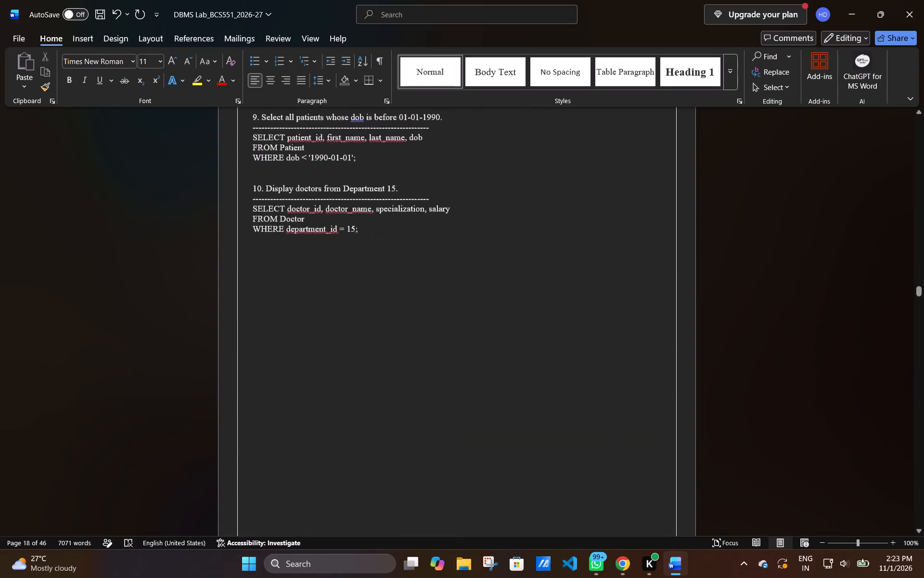
scroll(363, 429, "down", 1)
scroll(283, 377, "left", 1)
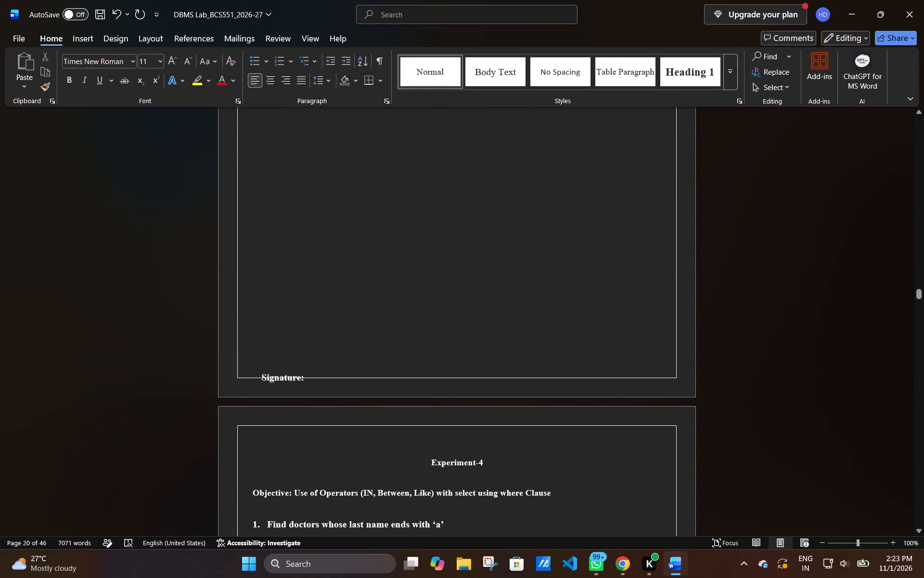
Remove three empty lines above the Signature line ending Experiment-3 to bring it inside the page border.
left_click(258, 365)
key("BackSpace")
key("BackSpace")
key("BackSpace")
key("BackSpace")
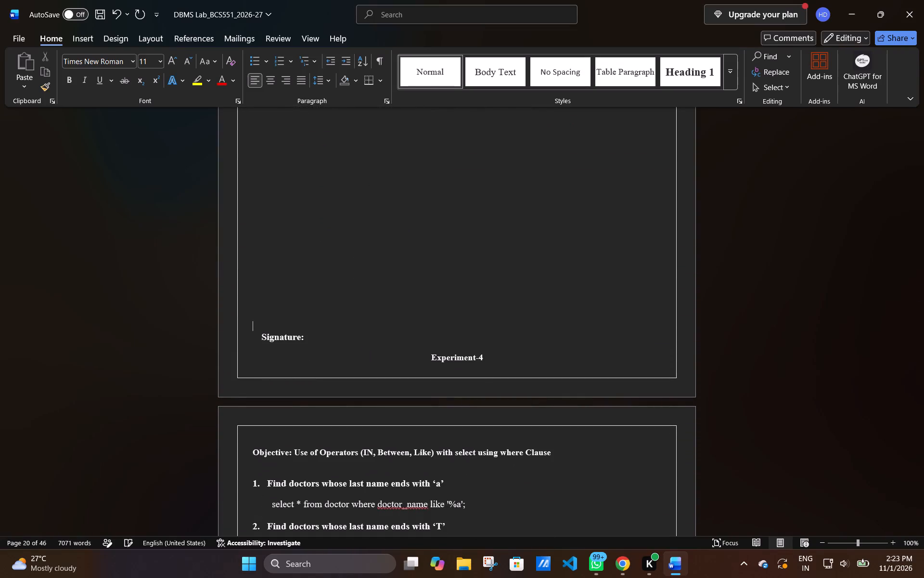
key("Return")
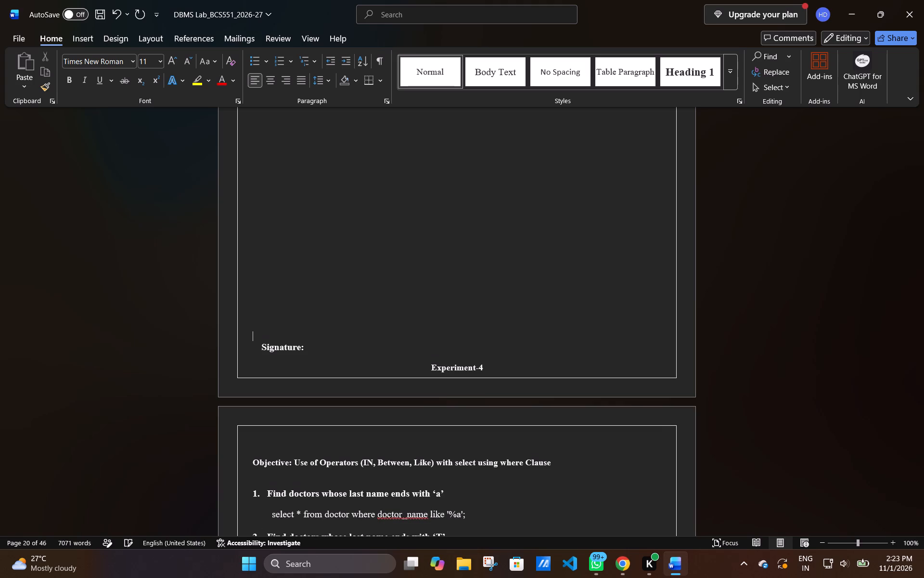
Insert three empty lines before the Experiment-4 heading to move it to the top of the next page.
left_click(416, 368)
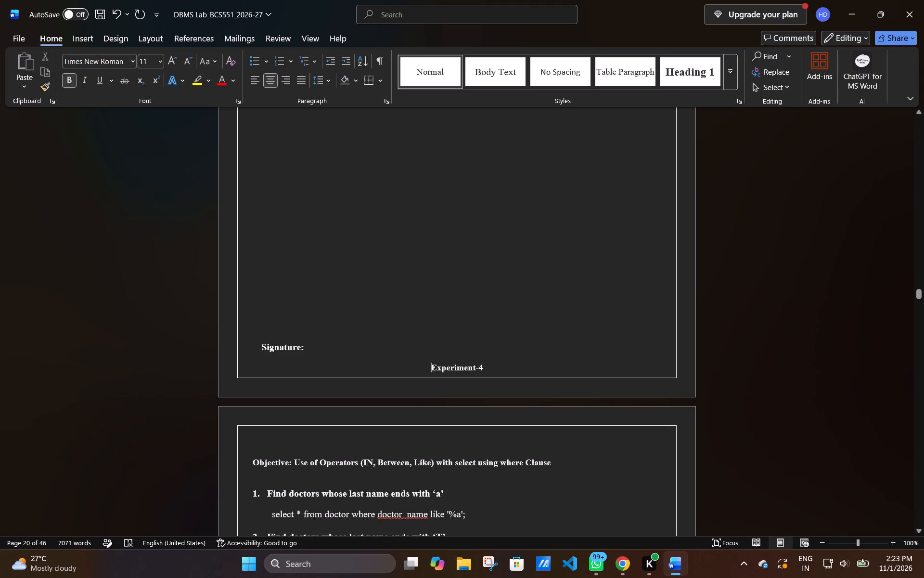
key("Return")
key("Return")
key("Return")
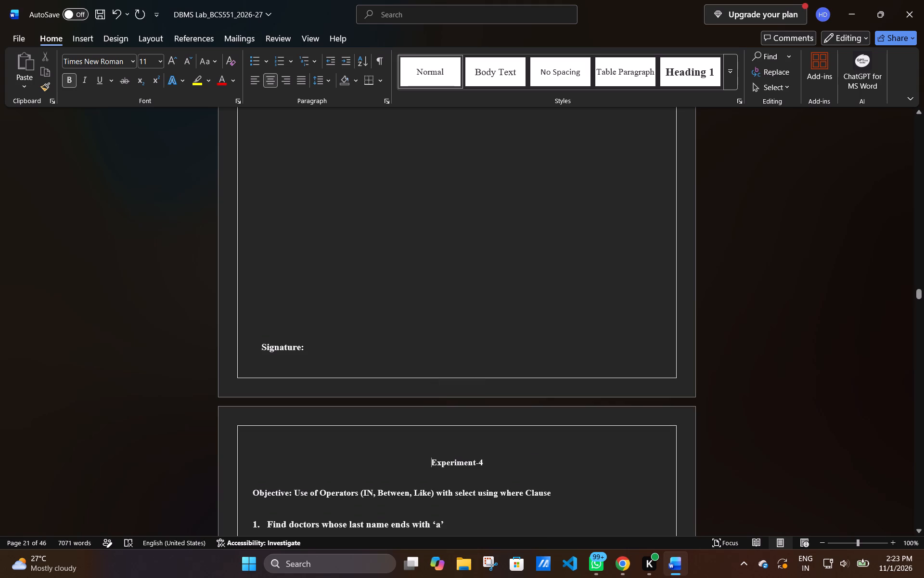
Remove one empty line above the Experiment-4 heading so its Signature line sits higher on the page.
scroll(444, 421, "down", 5)
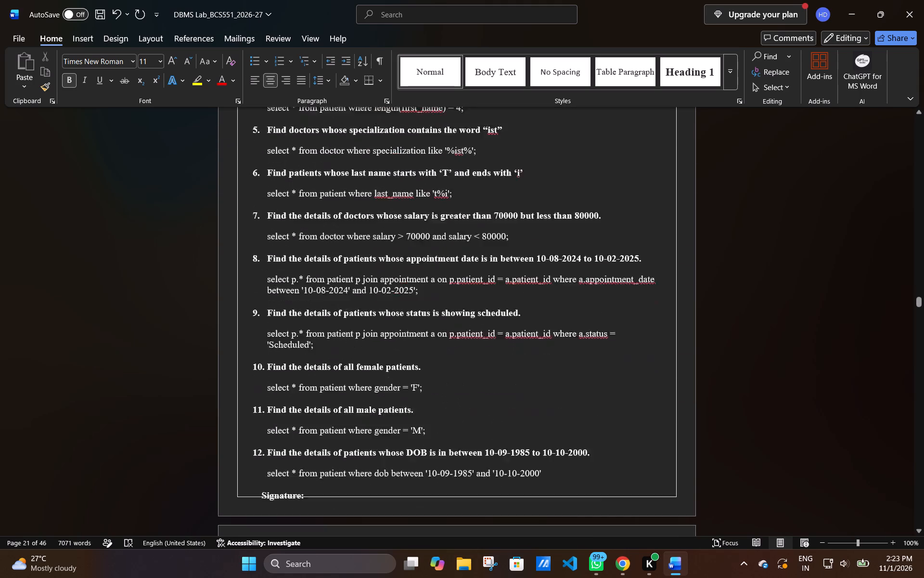
scroll(444, 421, "down", 2)
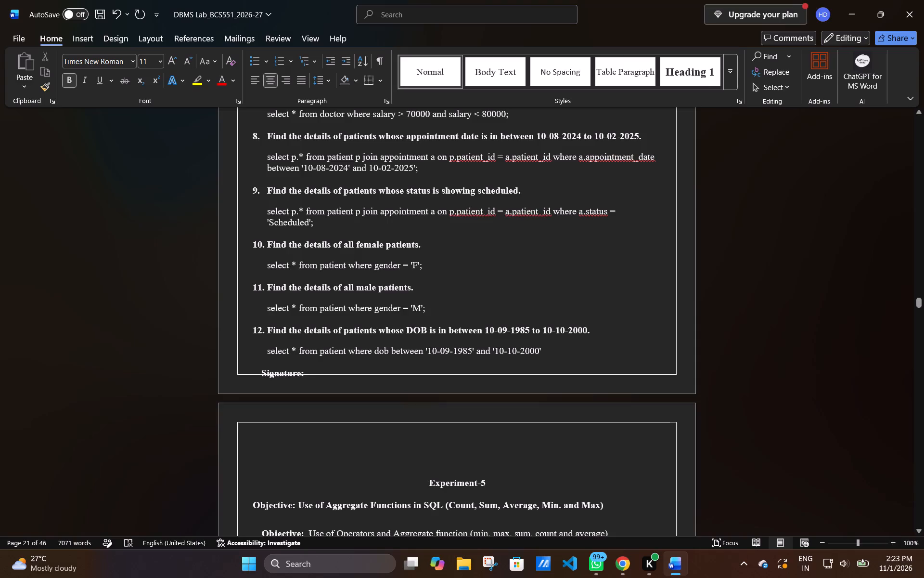
scroll(403, 370, "up", 3)
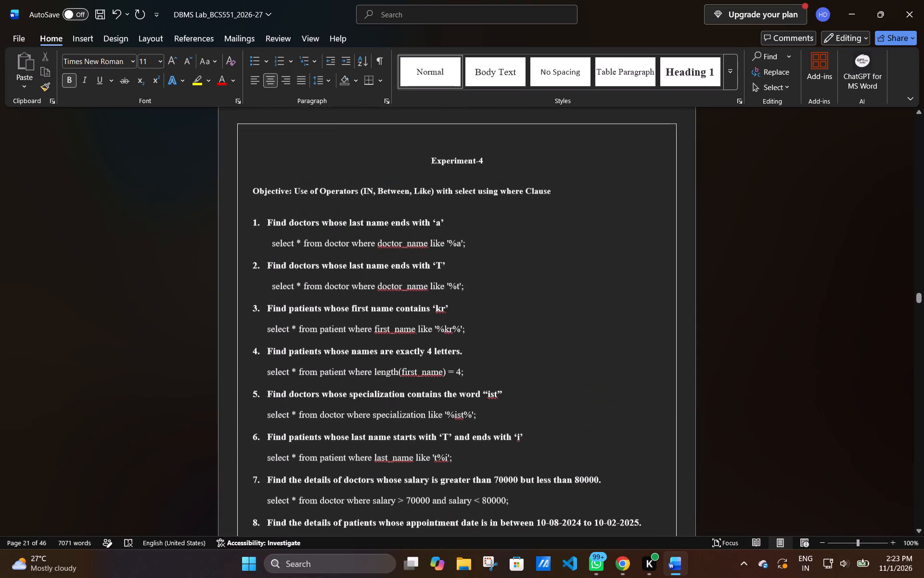
scroll(403, 370, "up", 1)
key("BackSpace")
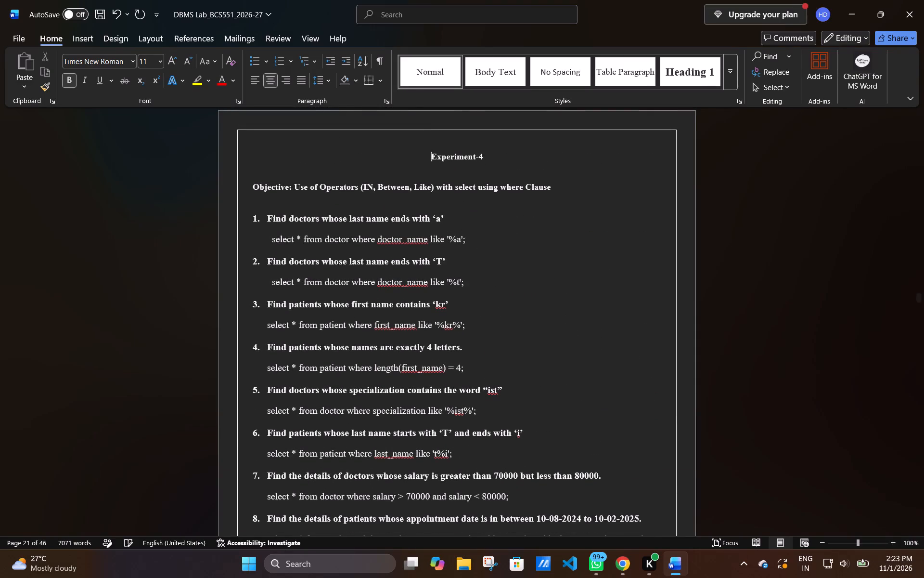
Remove one empty line above the Experiment-3 heading at the top of its page.
scroll(405, 179, "up", 4)
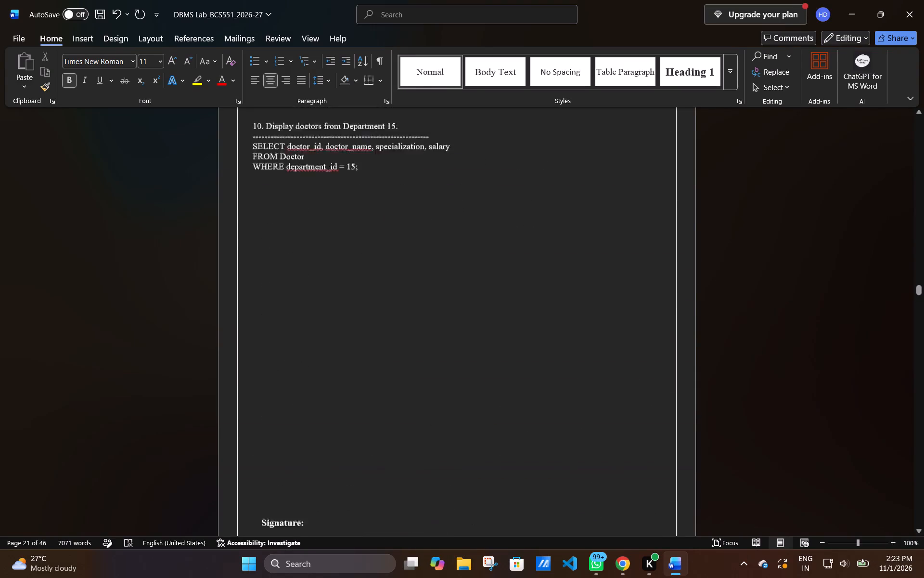
scroll(405, 179, "up", 10)
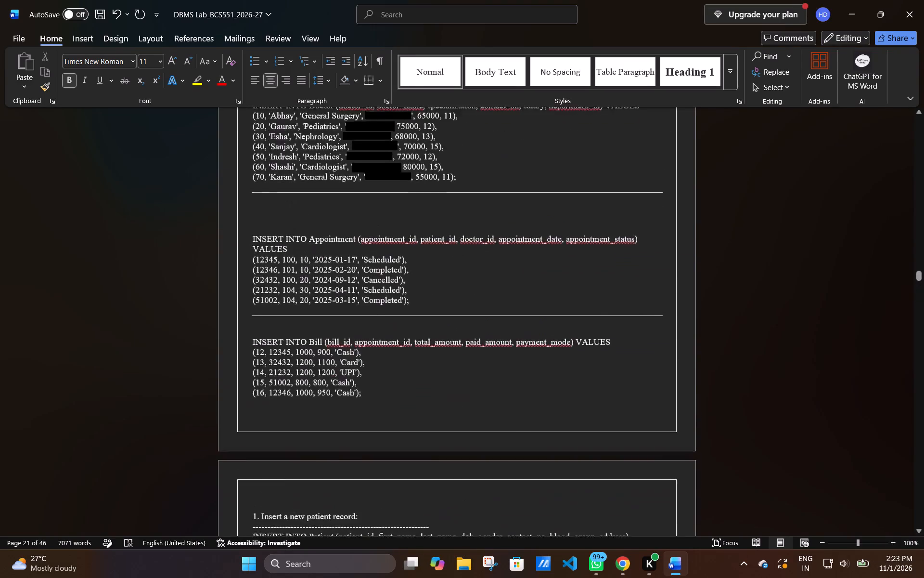
scroll(405, 179, "up", 3)
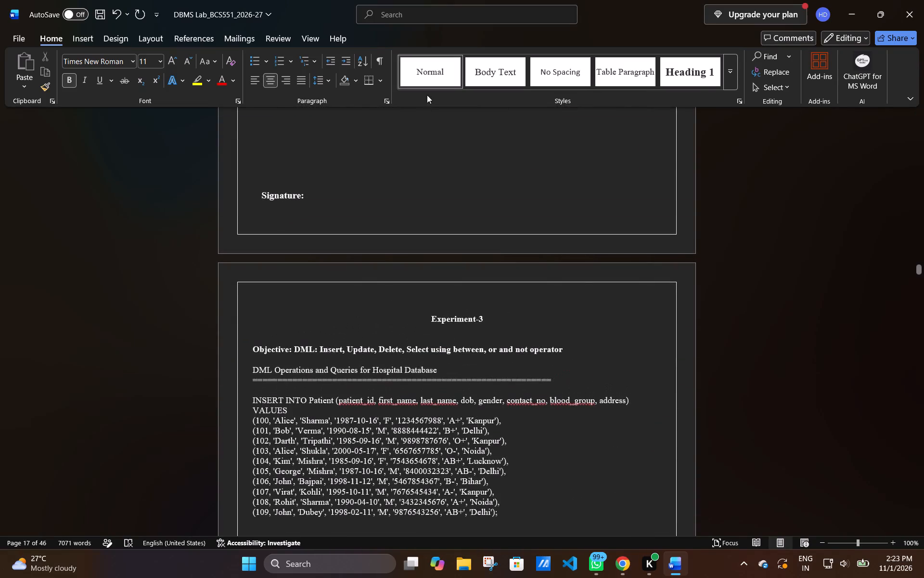
left_click(418, 307)
key("BackSpace")
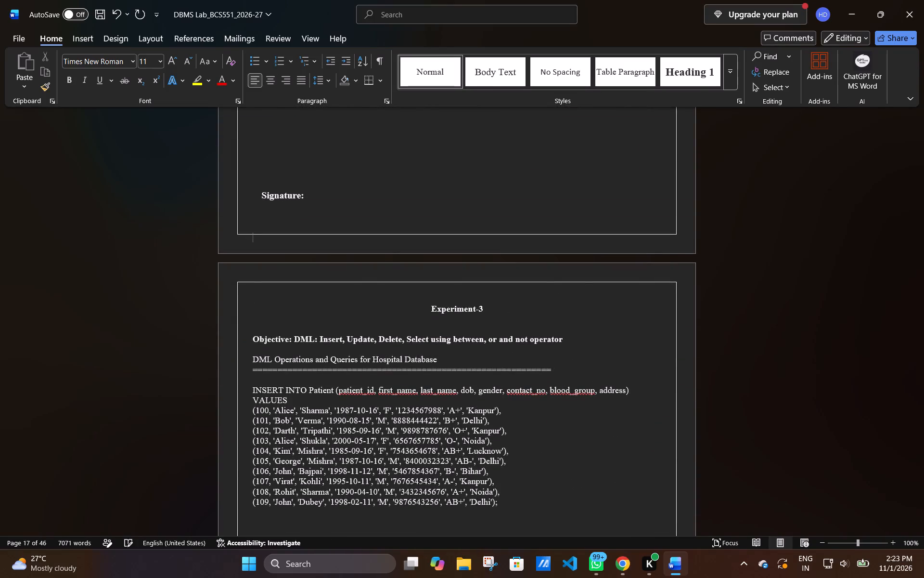
Move query 8 of Experiment-3, listing doctors who earn more than 70,000, to the preceding page below query 7.
scroll(423, 307, "up", 1)
scroll(423, 307, "down", 1)
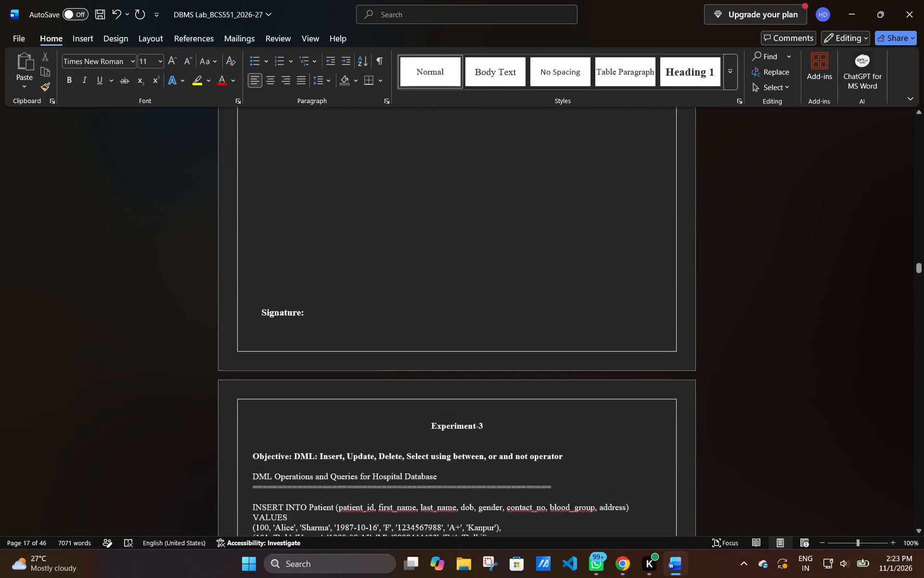
scroll(423, 307, "down", 4)
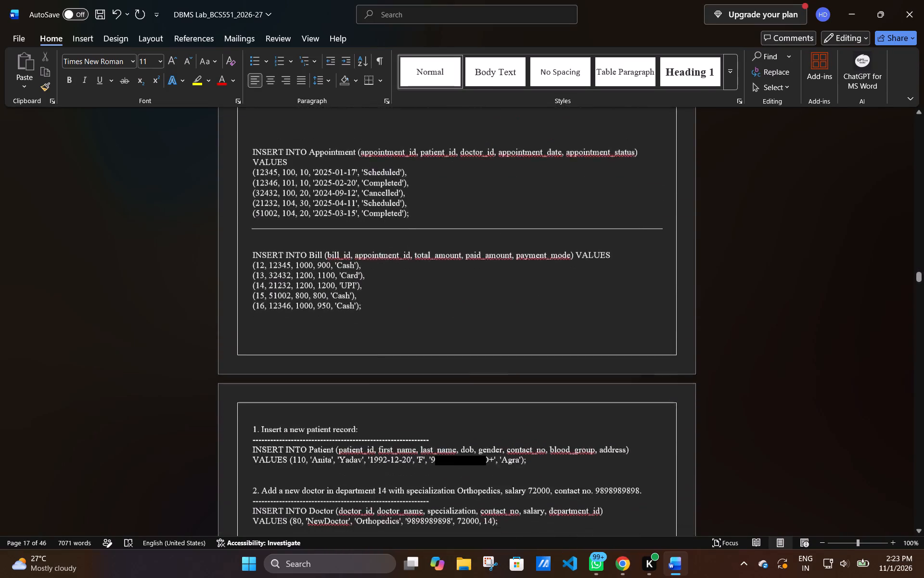
scroll(423, 307, "down", 6)
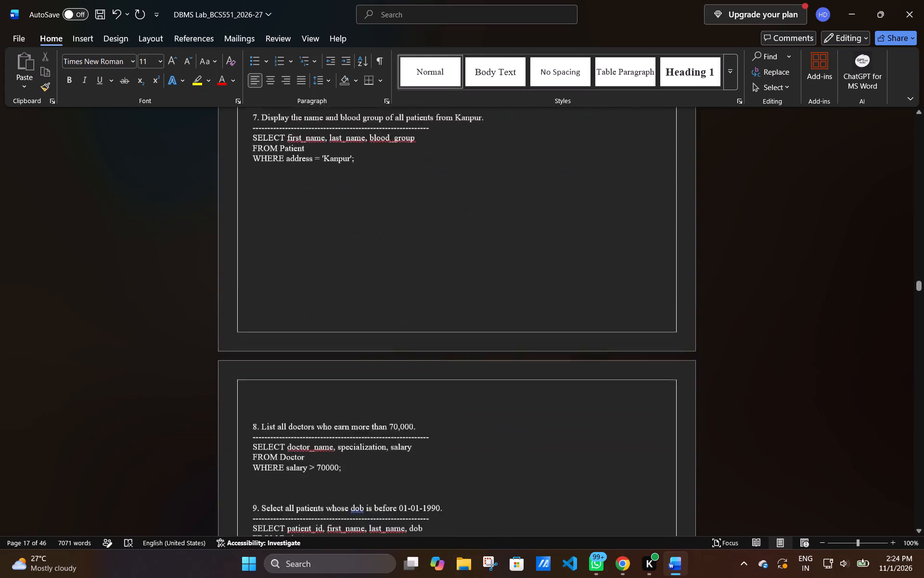
scroll(423, 307, "right", 1)
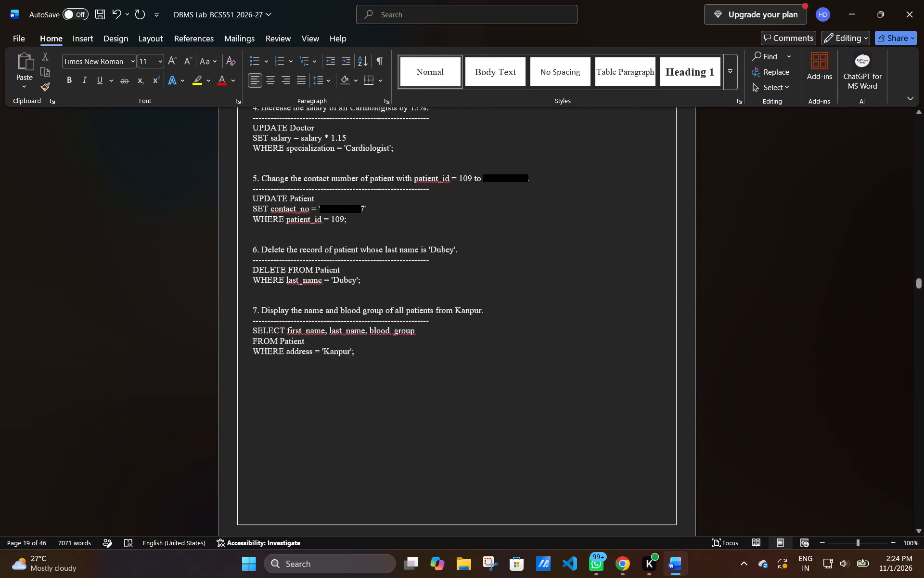
scroll(423, 307, "right", 1)
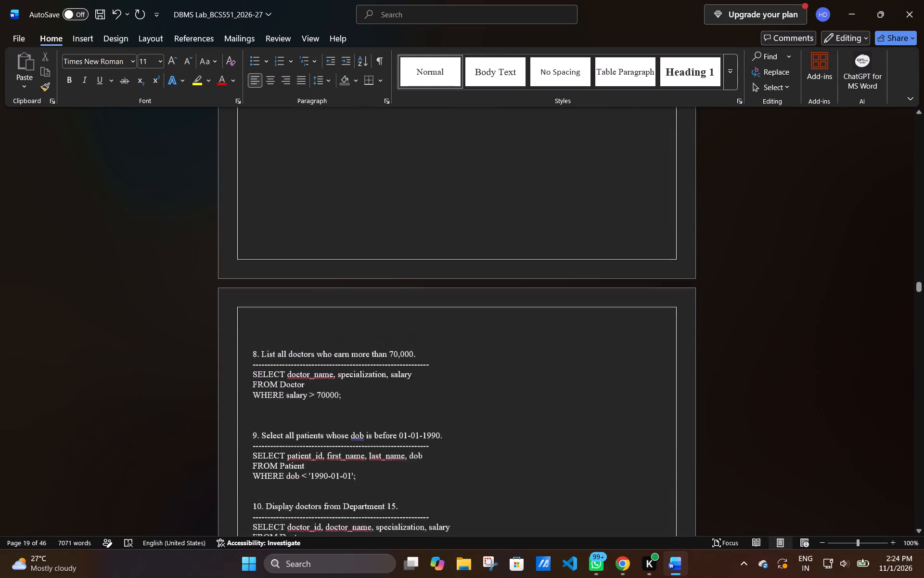
scroll(423, 307, "right", 1)
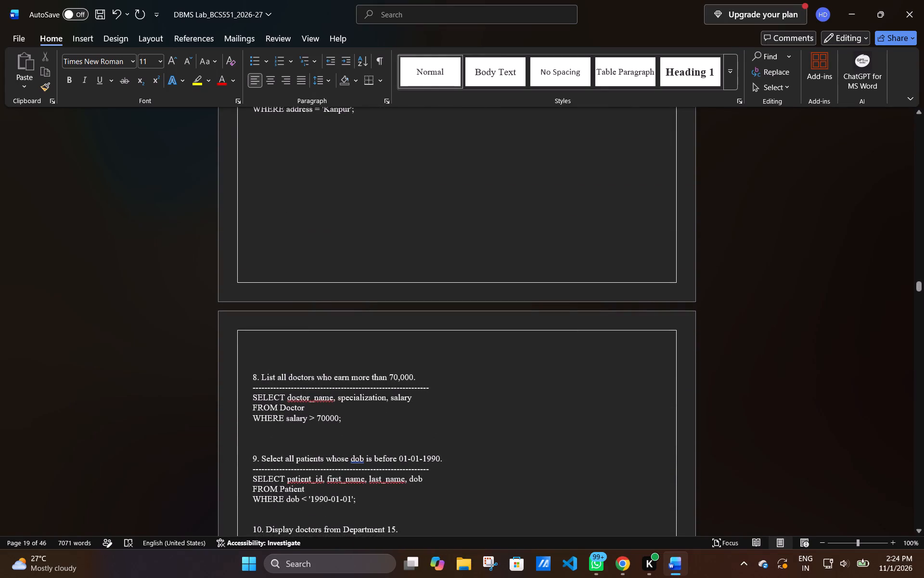
left_click_drag(348, 420, 253, 368)
key("ctrl+x")
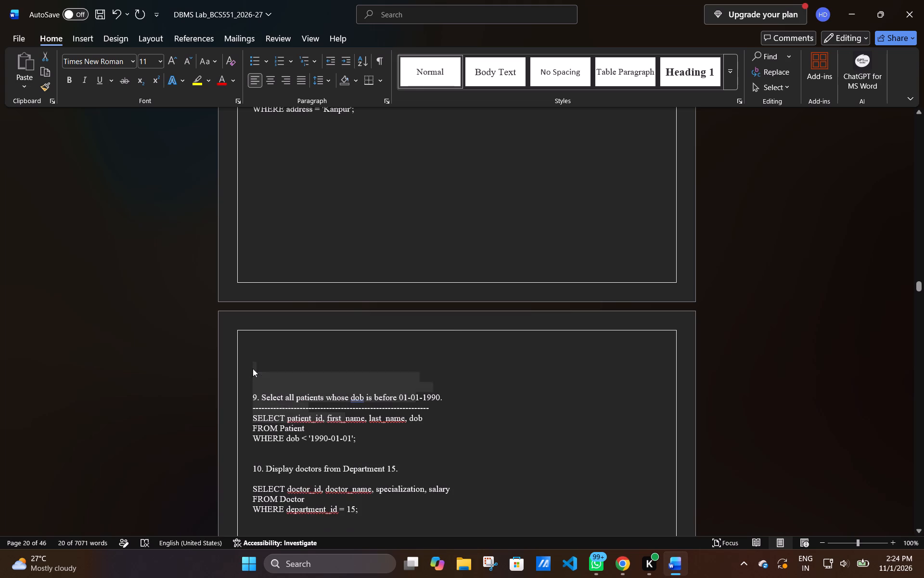
left_click(282, 139)
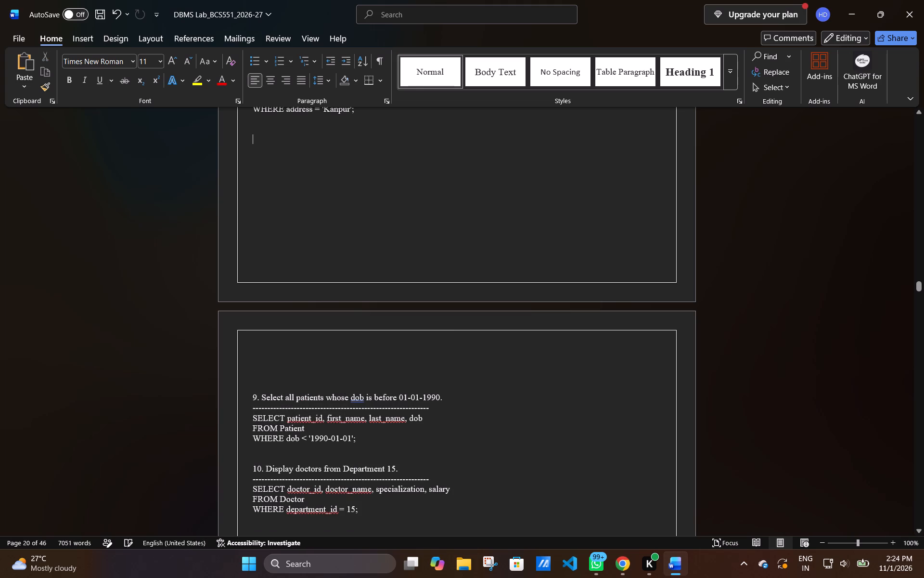
key("ctrl+v")
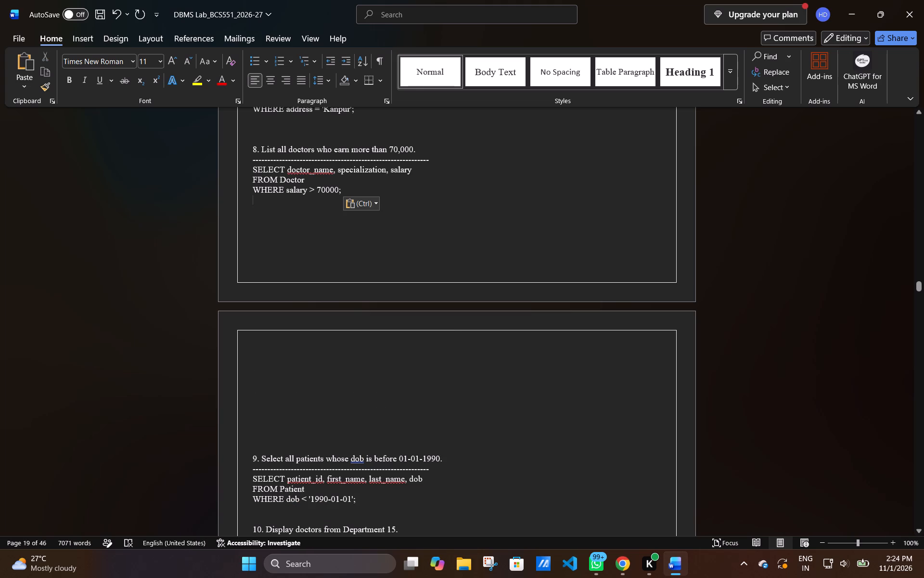
Delete the block of surplus empty lines across the page break between query 8 and query 9 of Experiment-3.
left_click_drag(291, 404, 270, 310)
key("BackSpace")
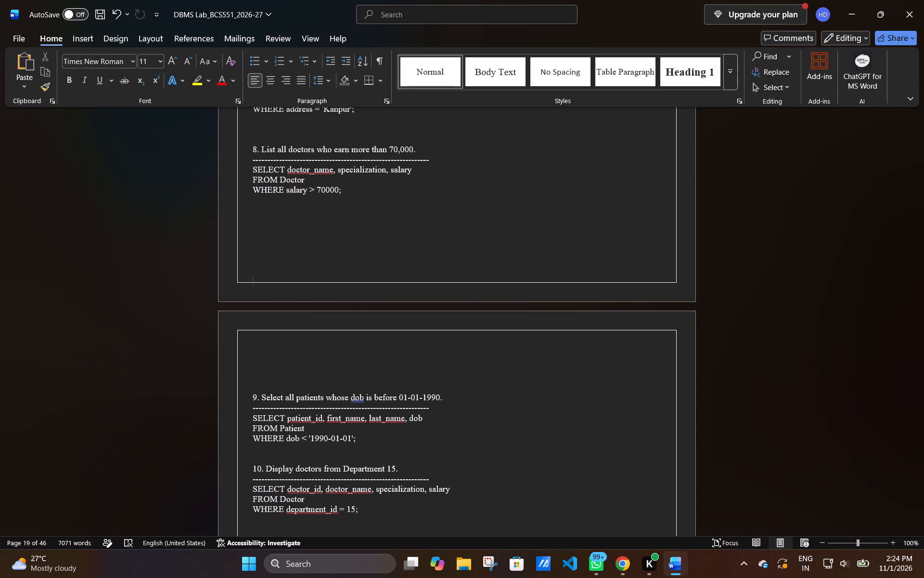
Review the Experiment-3 pages from the heading through query 10, checking the spacing and page breaks.
scroll(286, 357, "up", 2)
scroll(286, 357, "down", 1)
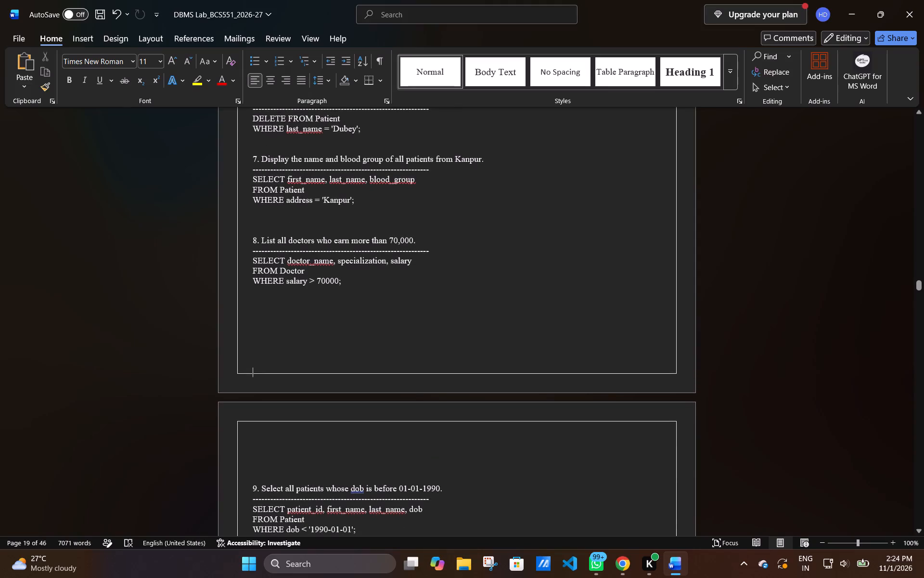
scroll(282, 401, "up", 3)
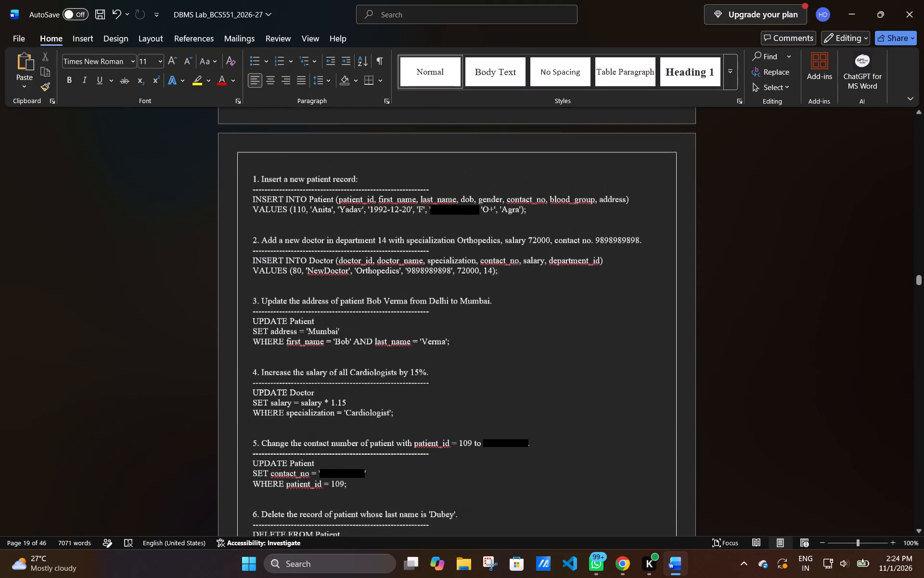
scroll(282, 401, "up", 6)
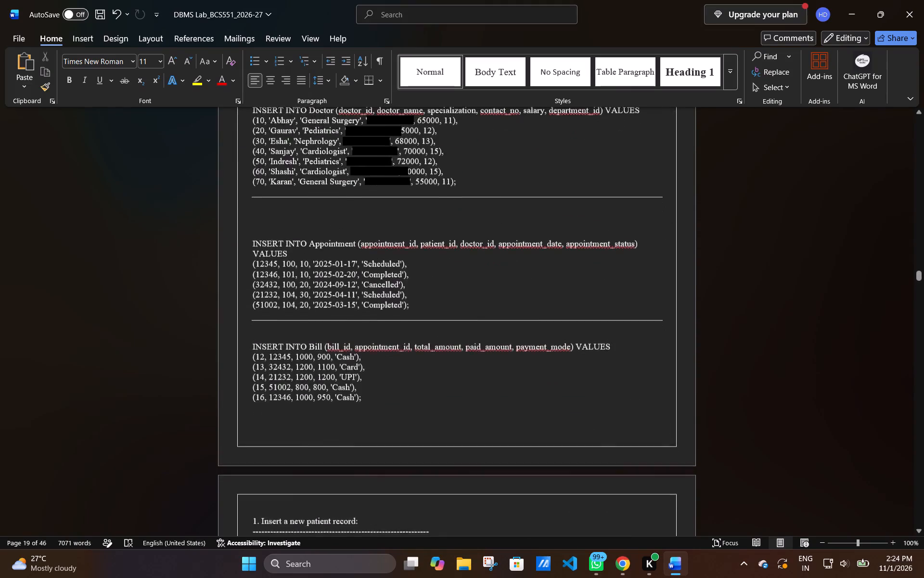
scroll(282, 401, "up", 1)
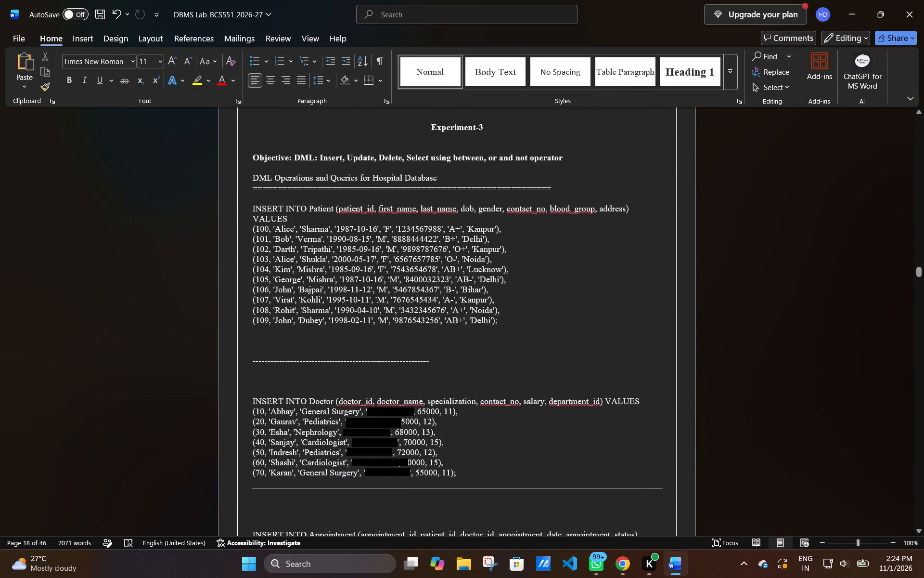
scroll(282, 401, "up", 1)
scroll(282, 401, "down", 1)
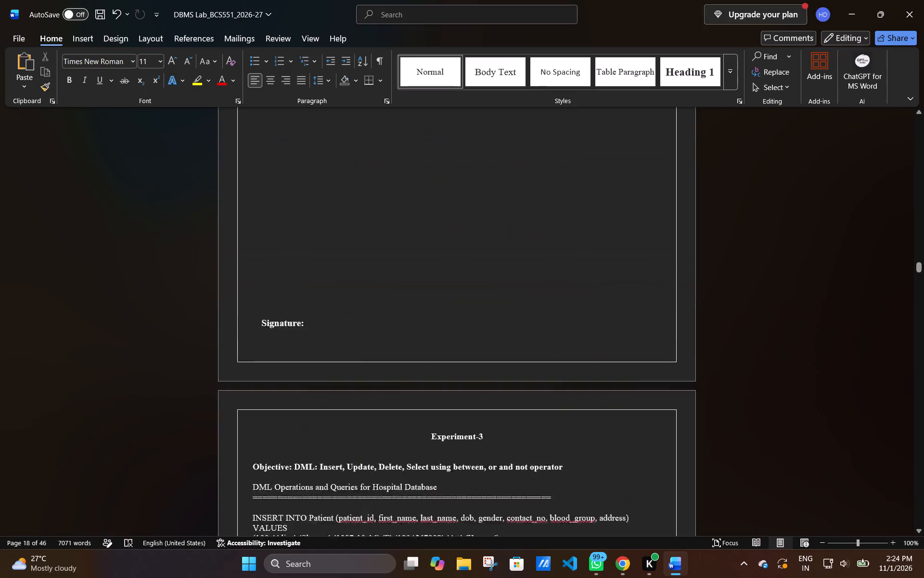
scroll(282, 401, "down", 4)
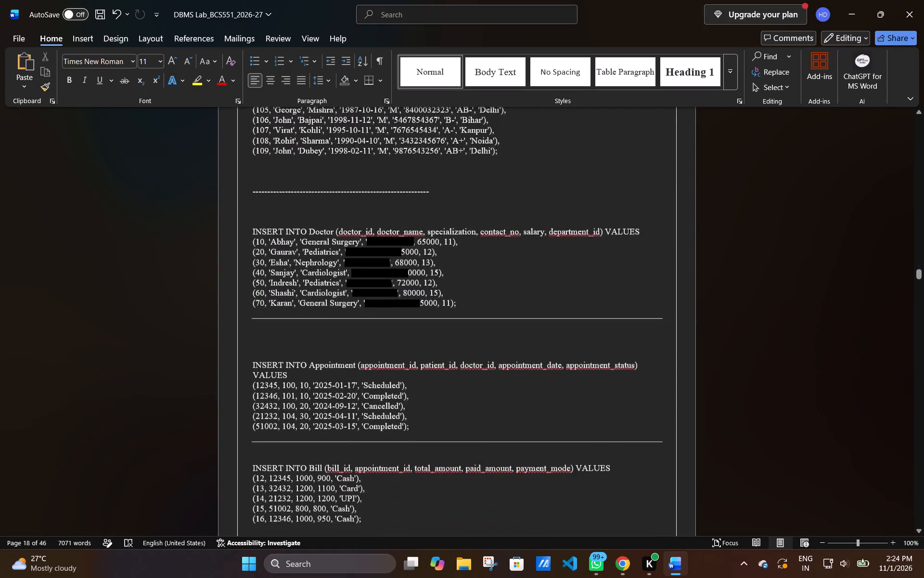
scroll(282, 401, "down", 6)
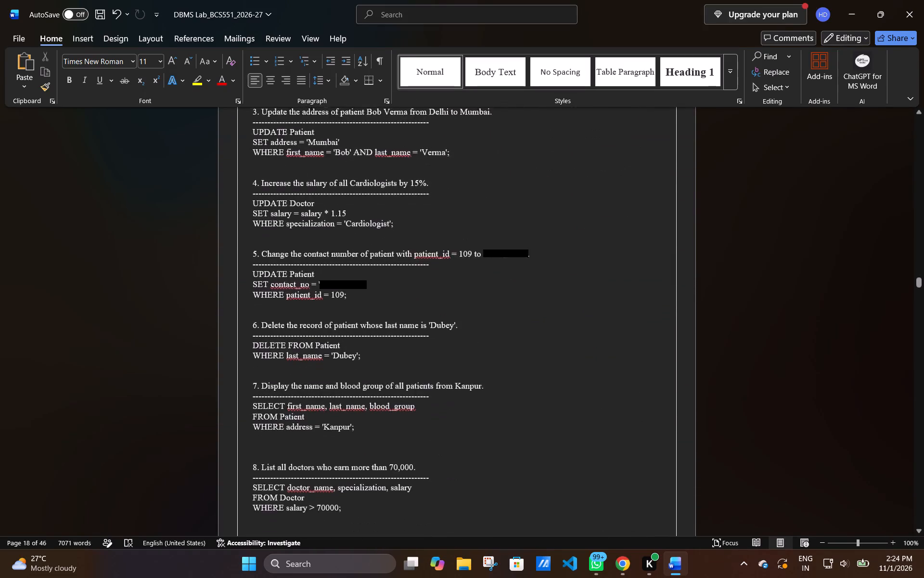
scroll(282, 401, "down", 3)
scroll(282, 401, "up", 2)
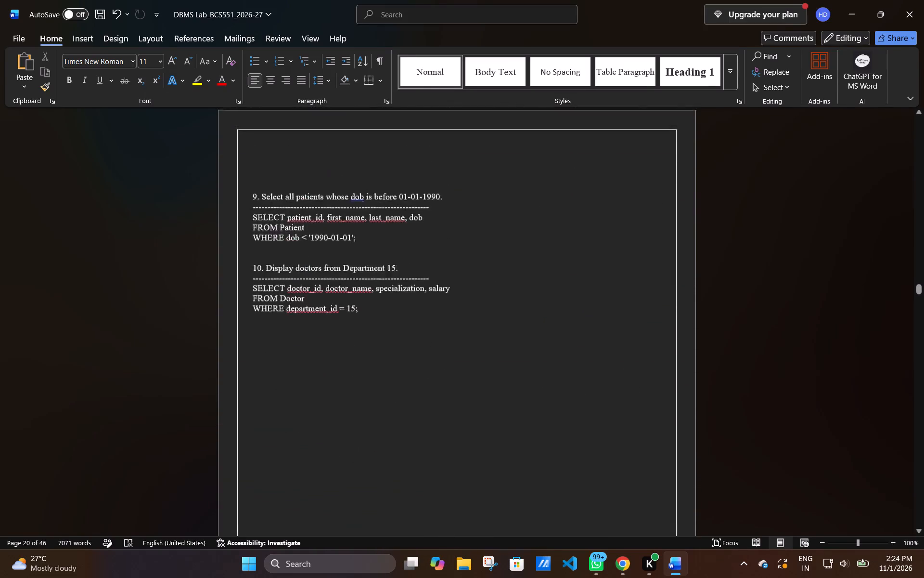
scroll(282, 401, "up", 2)
scroll(340, 359, "up", 2)
scroll(340, 359, "down", 1)
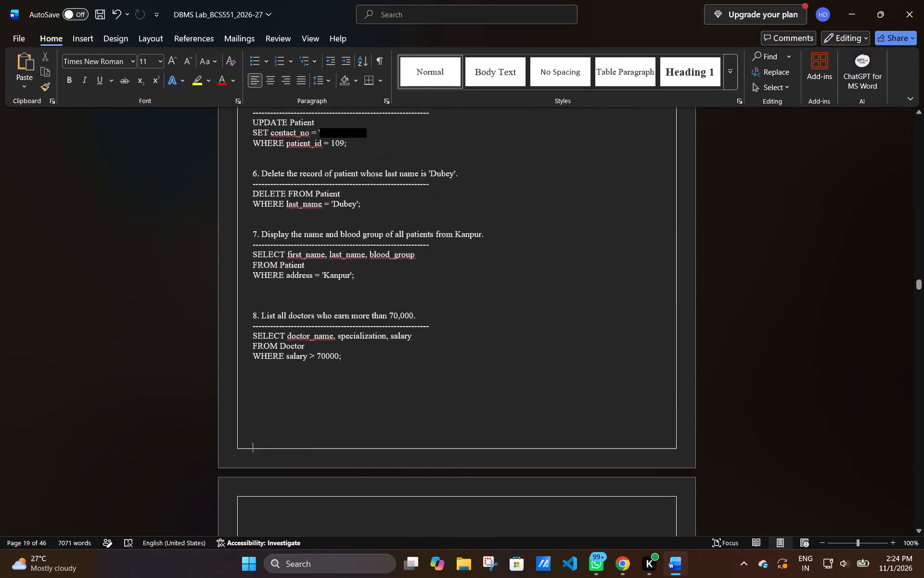
Insert seven empty lines between the Experiment-3 Signature line and the Experiment-4 heading to push the heading onto the next page.
scroll(340, 359, "down", 6)
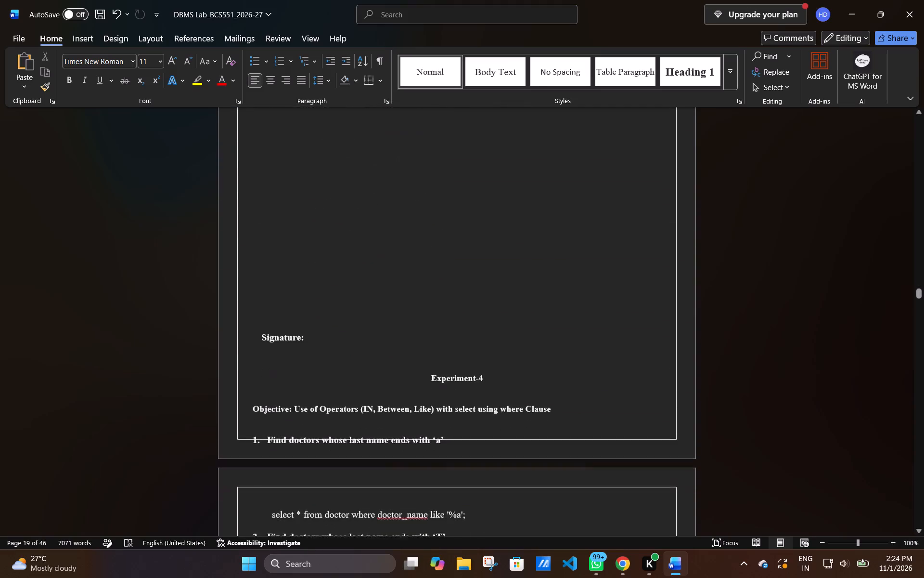
left_click(397, 354)
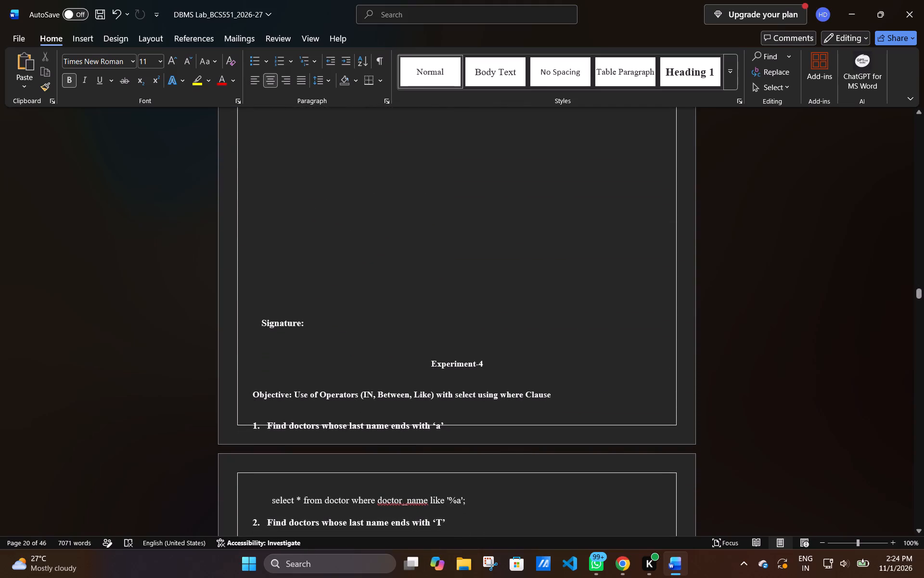
key("Return")
key("Return")
key("Return")
key("Return")
key("Return")
key("Return")
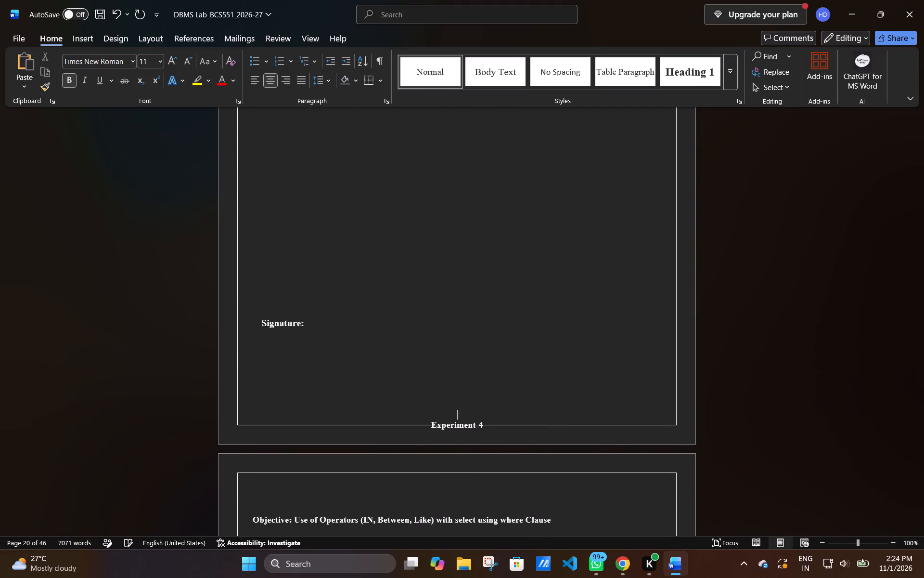
key("Return")
Delete the empty line above the Experiment-5 heading so the heading starts at the top of its page.
scroll(397, 354, "down", 2)
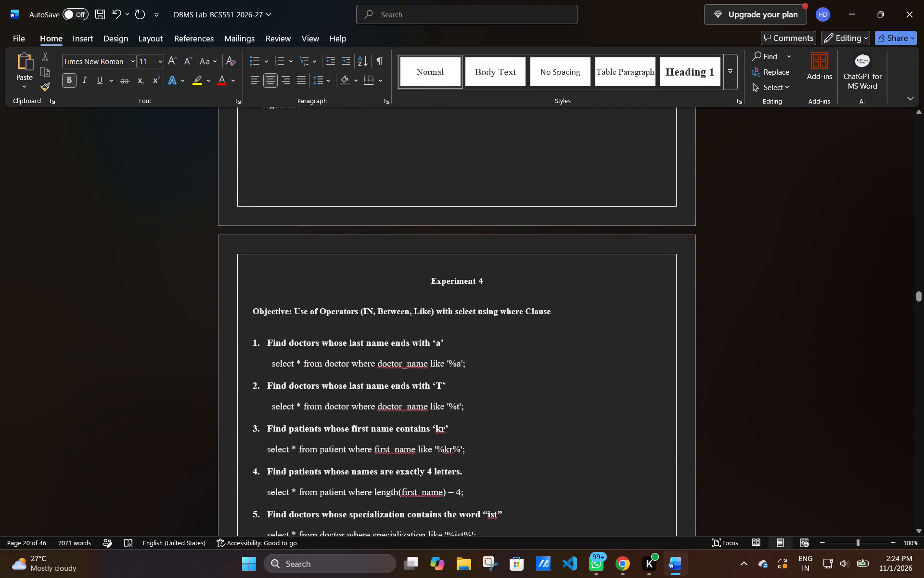
scroll(412, 315, "down", 4)
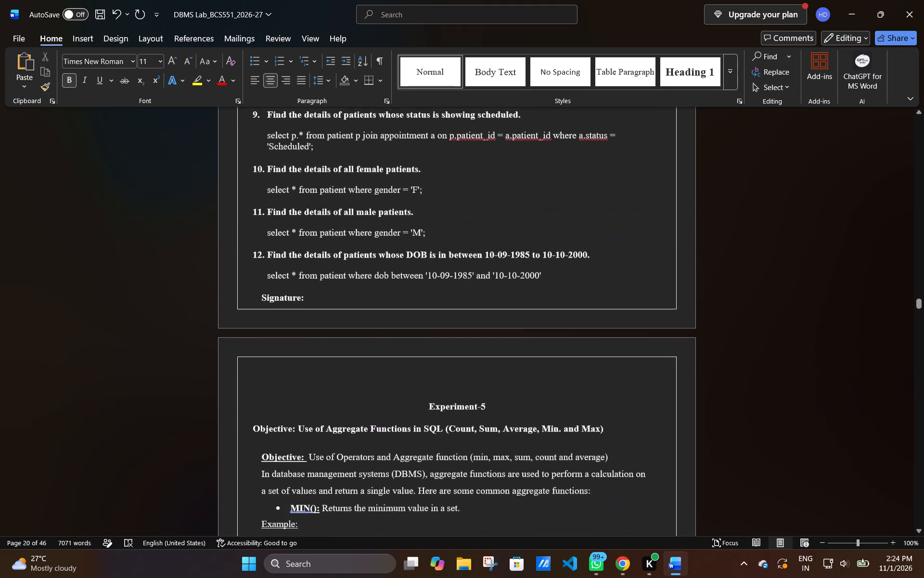
scroll(412, 315, "down", 1)
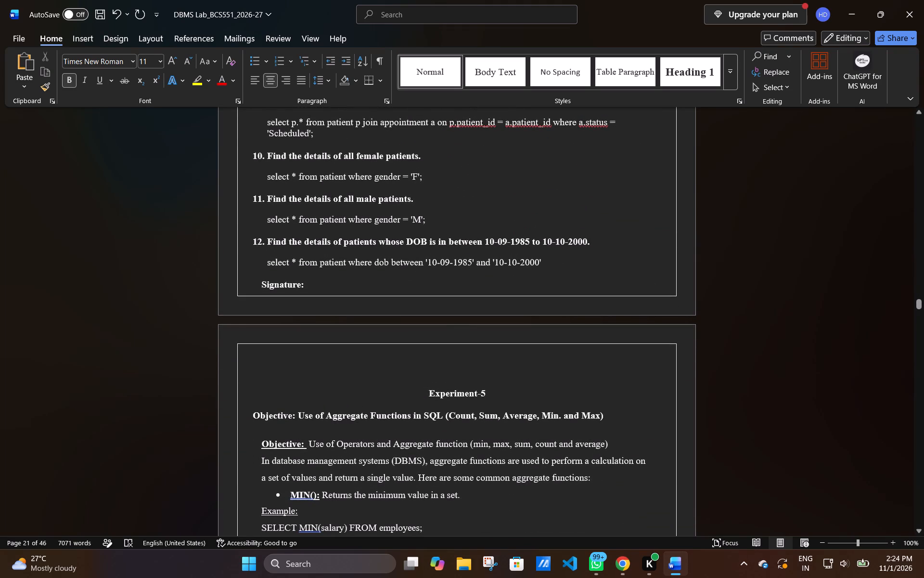
scroll(412, 315, "down", 1)
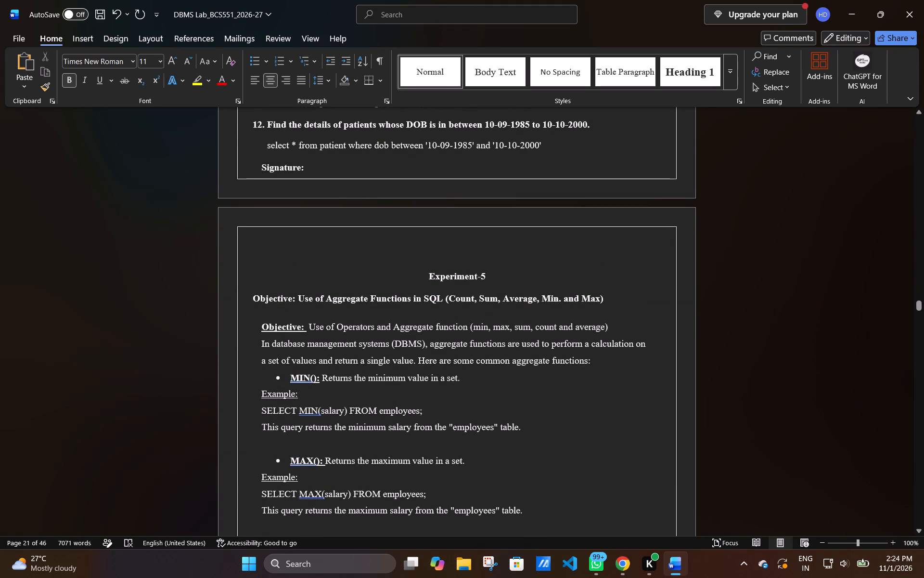
left_click(408, 263)
key("BackSpace")
key("BackSpace")
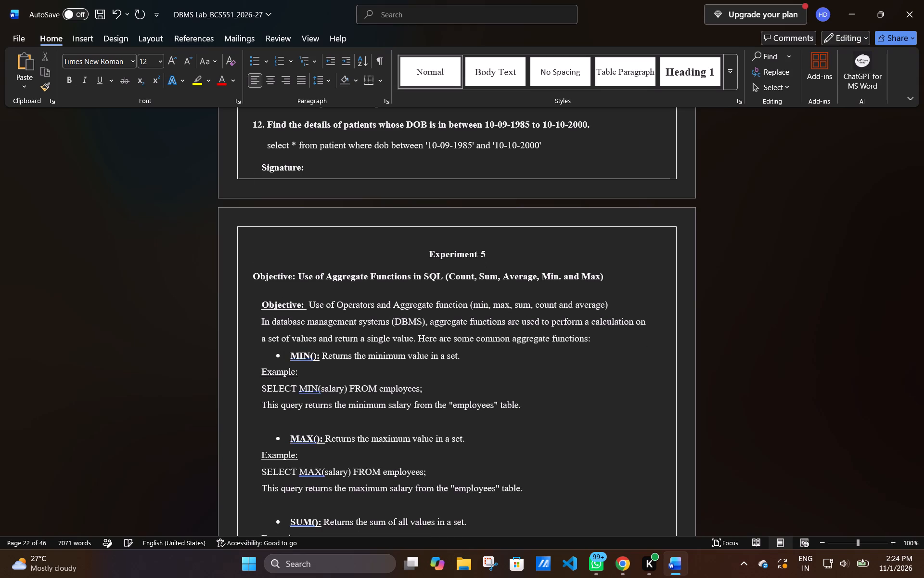
Insert line breaks between the Experiment-5 Signature line and the Experiment-6 heading to push the heading onto the next page.
scroll(393, 318, "right", 1)
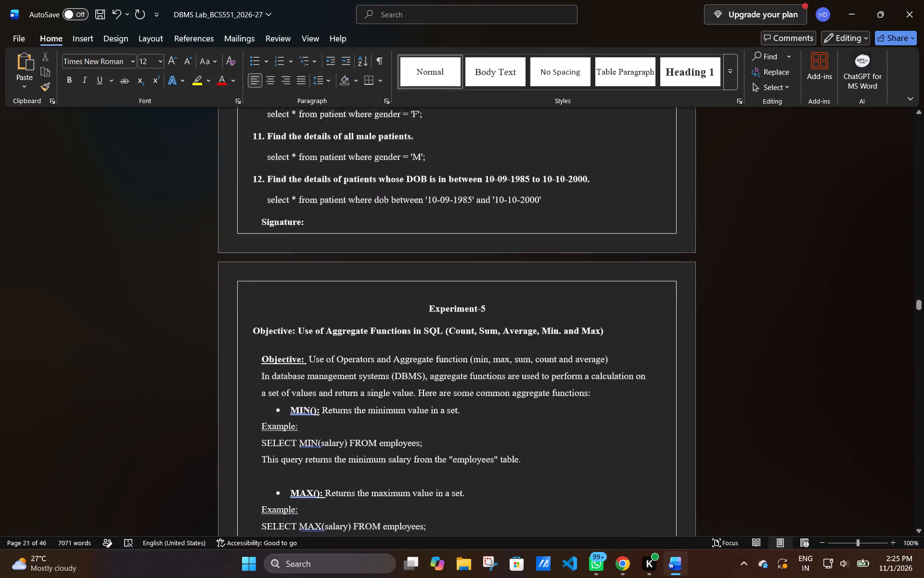
scroll(393, 318, "right", 1)
scroll(393, 318, "down", 6)
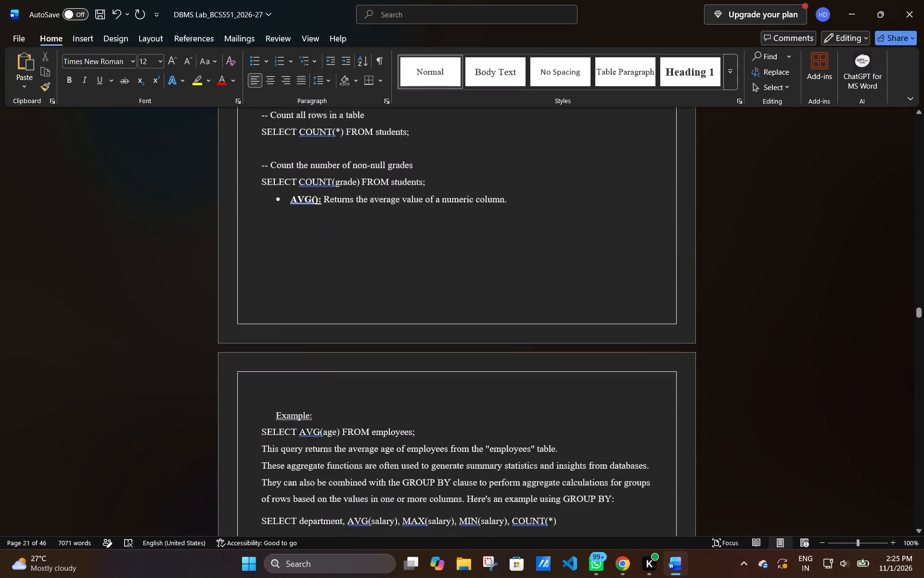
scroll(393, 318, "down", 1)
scroll(298, 347, "down", 4)
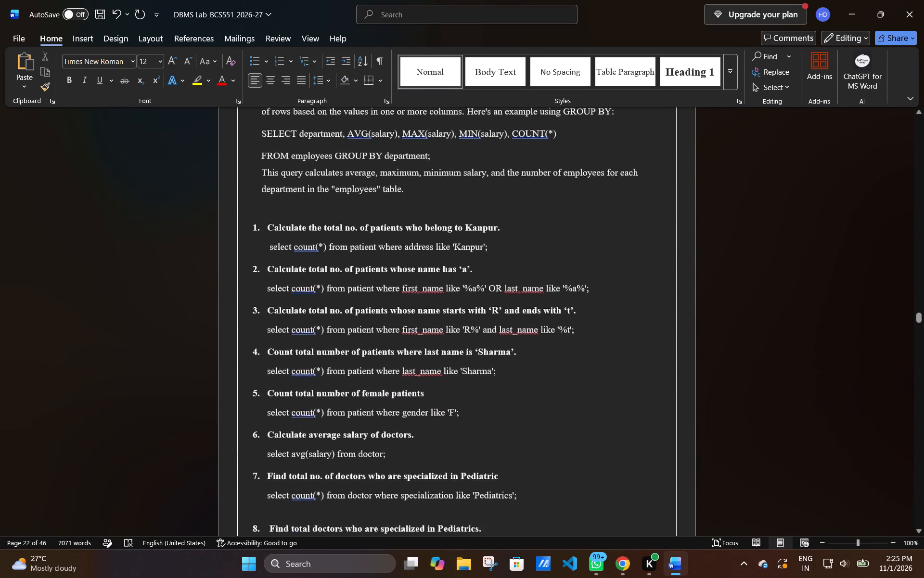
scroll(298, 347, "down", 8)
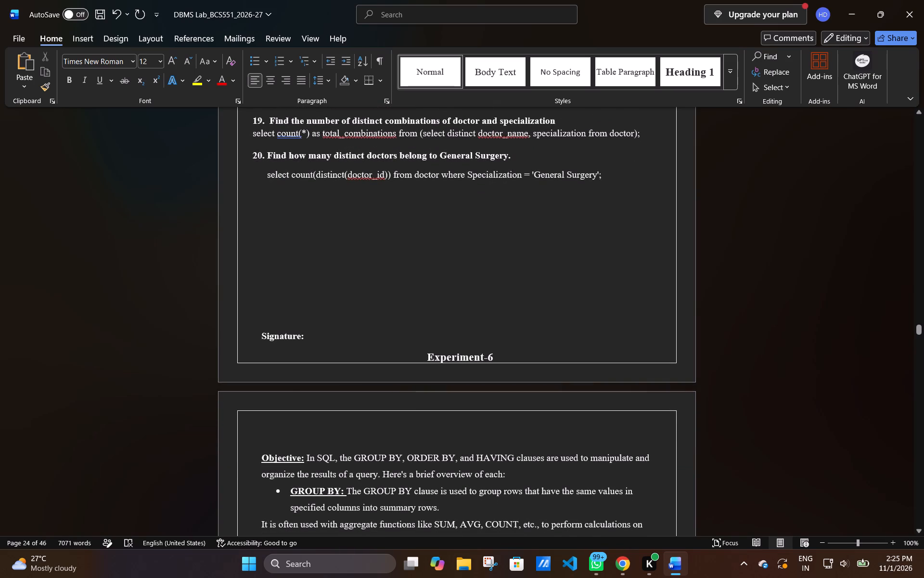
left_click(391, 351)
key("backslash")
key("Return")
key("BackSpace")
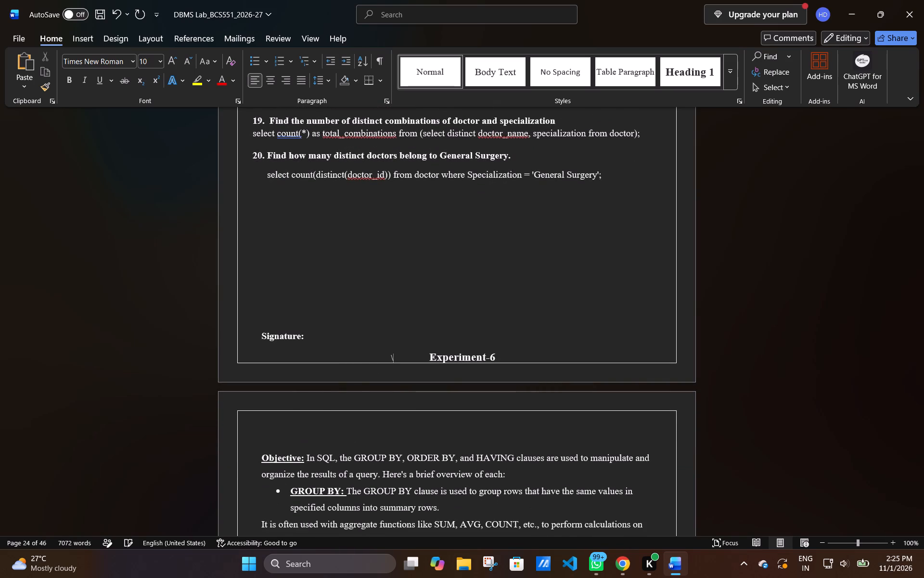
key("BackSpace")
key("Return")
key("Return")
Shift the Experiment-6 heading to the middle of the line by inserting spaces before it.
key("space")
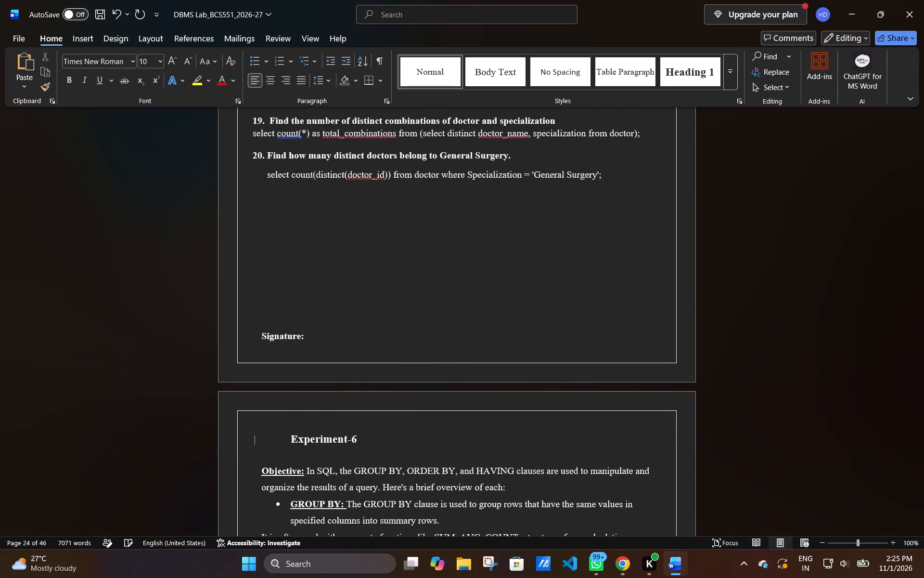
key("space")
key("space")
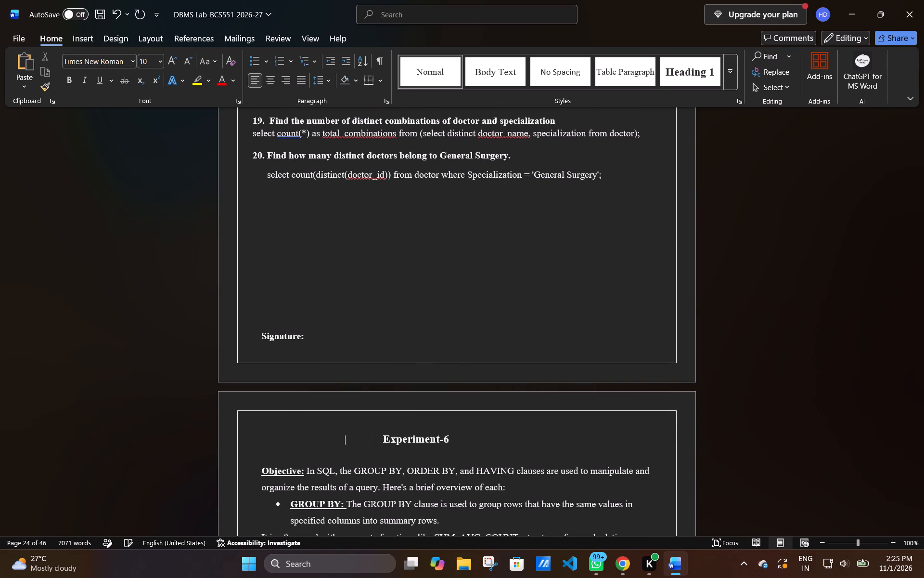
scroll(391, 351, "down", 4)
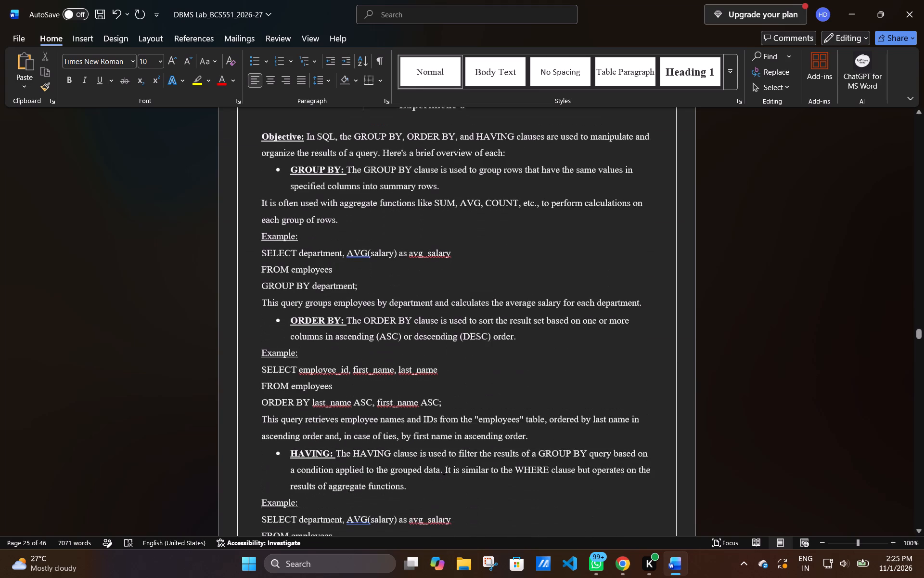
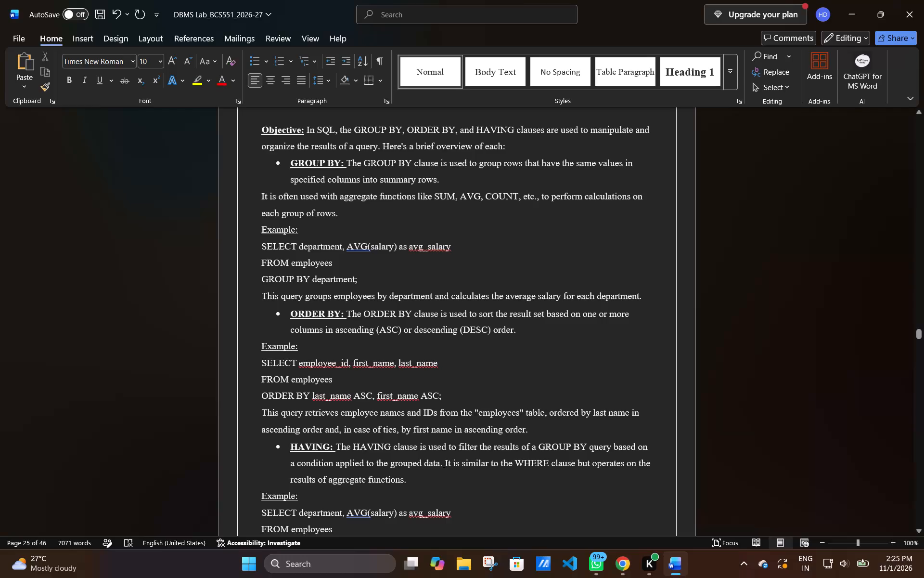
Review the page layout of Experiments 6 and 7, checking queries, Signature lines and experiment headings at each page break.
scroll(407, 366, "down", 1)
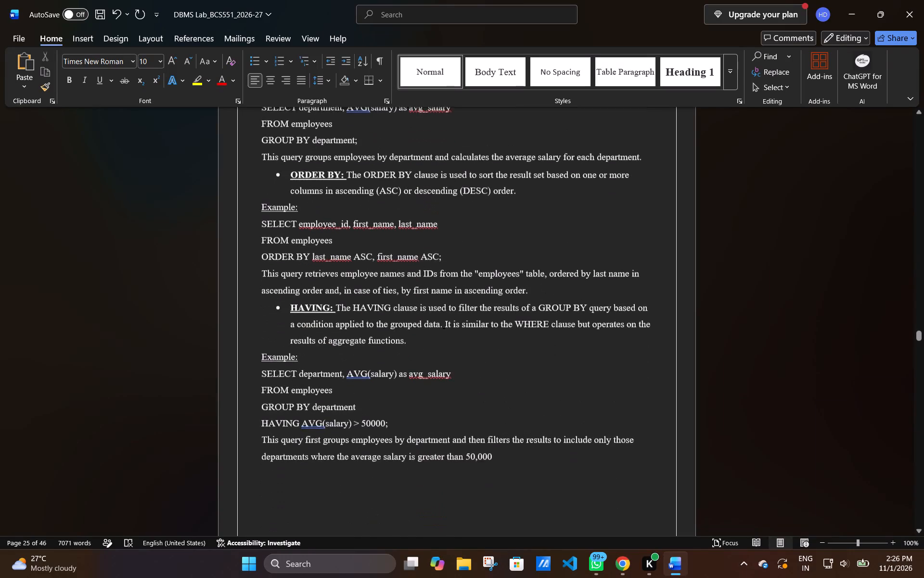
scroll(407, 366, "down", 5)
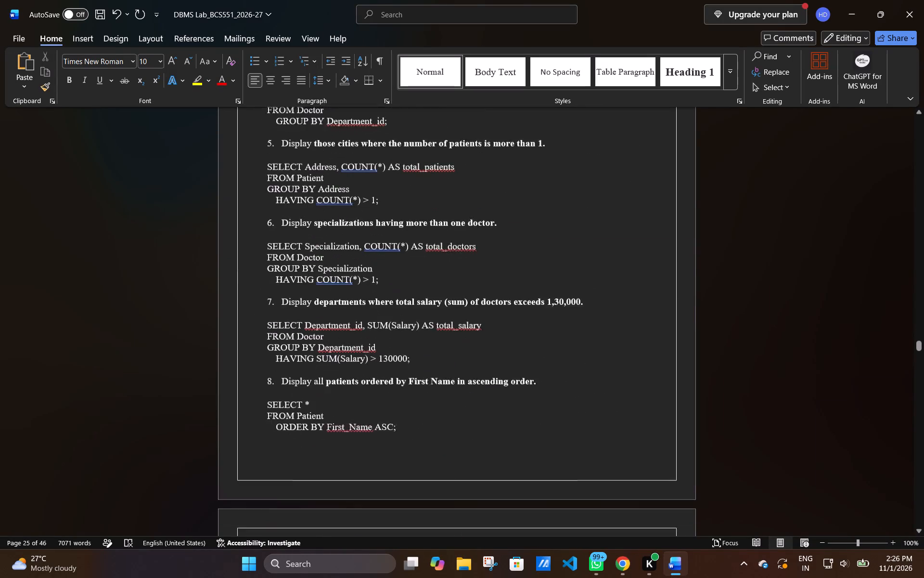
scroll(407, 366, "down", 6)
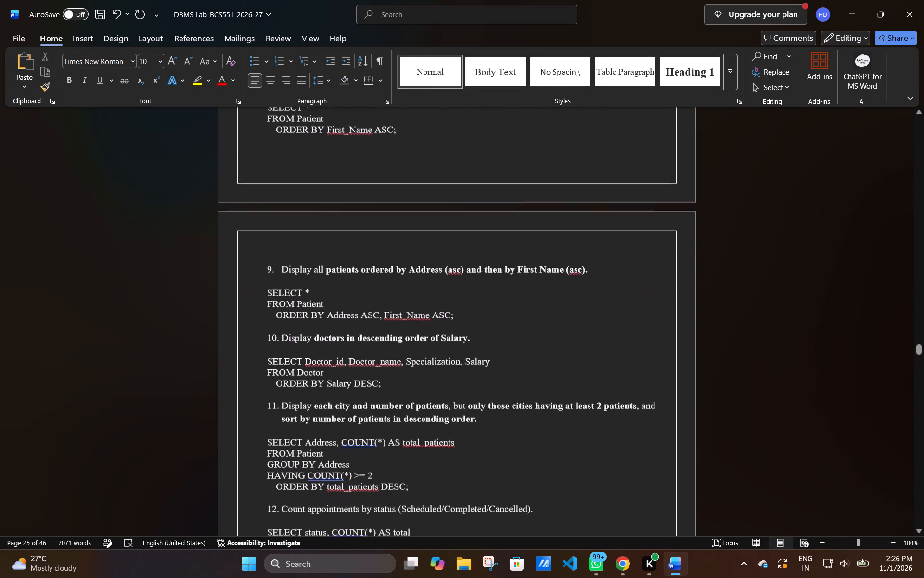
scroll(407, 366, "down", 6)
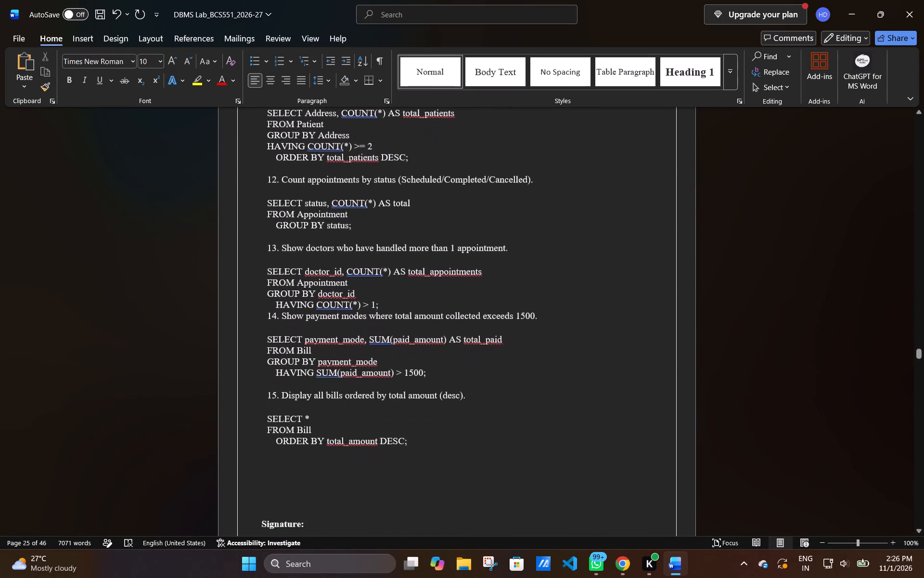
scroll(407, 366, "down", 1)
scroll(374, 404, "down", 3)
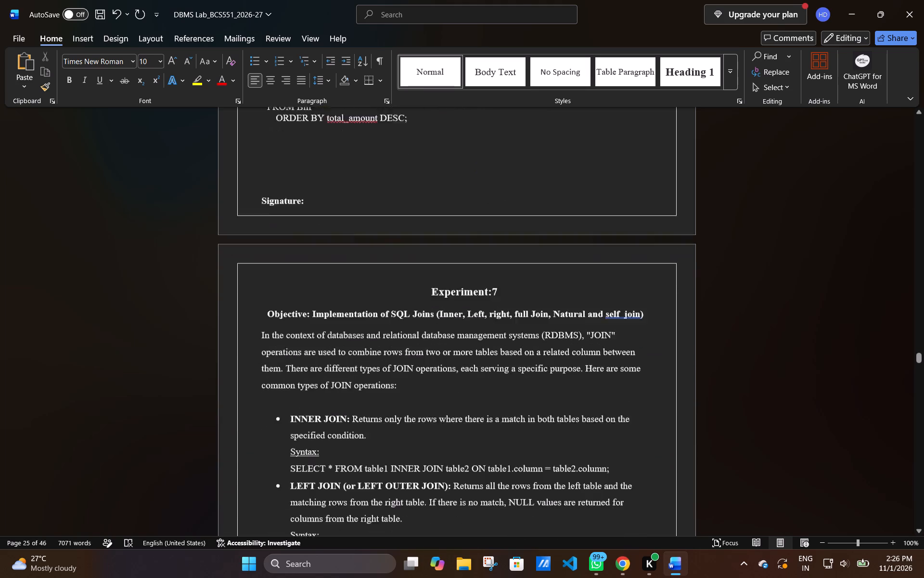
scroll(374, 404, "down", 6)
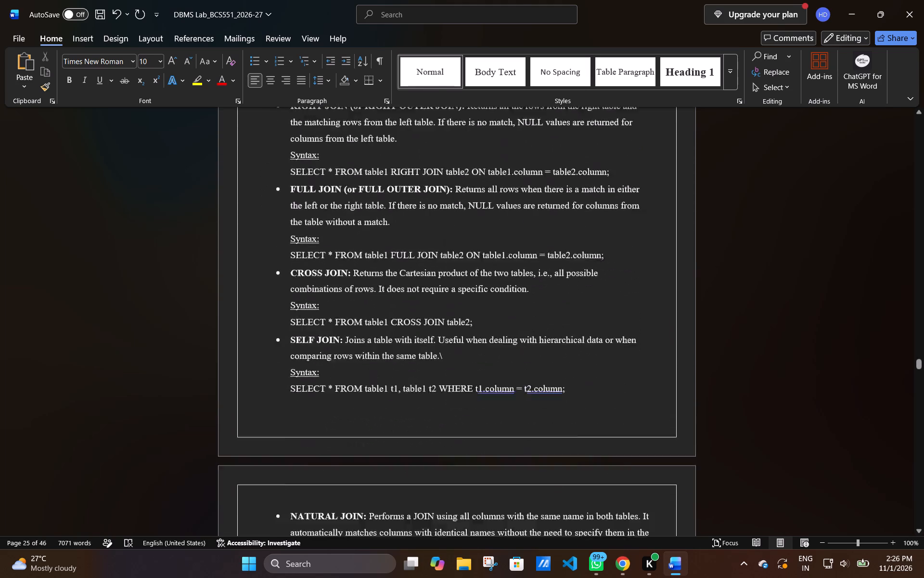
scroll(374, 404, "down", 6)
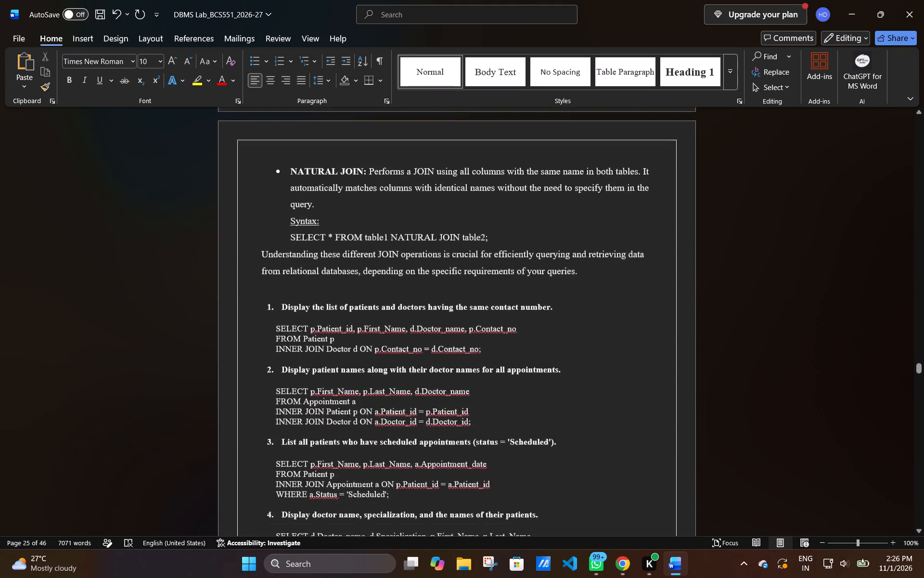
scroll(374, 404, "down", 5)
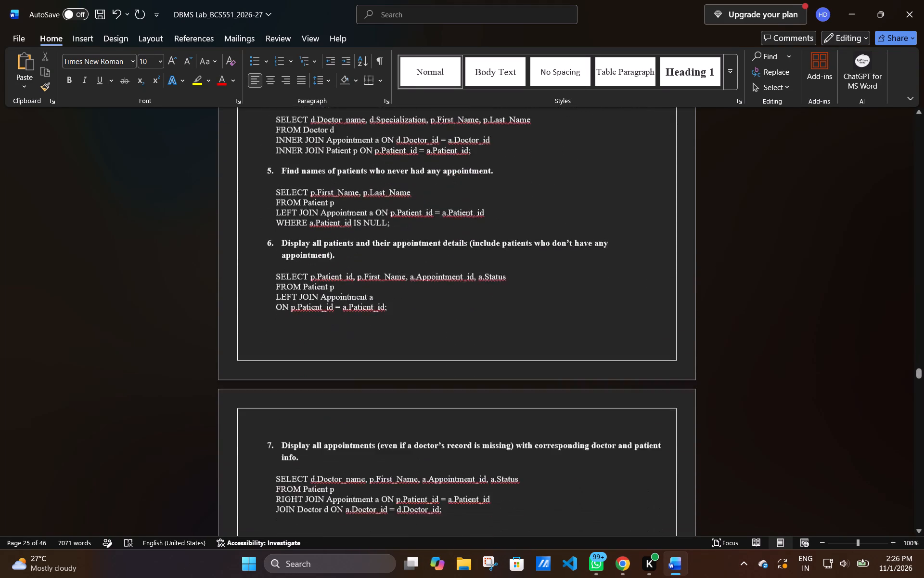
scroll(374, 404, "down", 1)
left_click(374, 404)
scroll(374, 404, "down", 3)
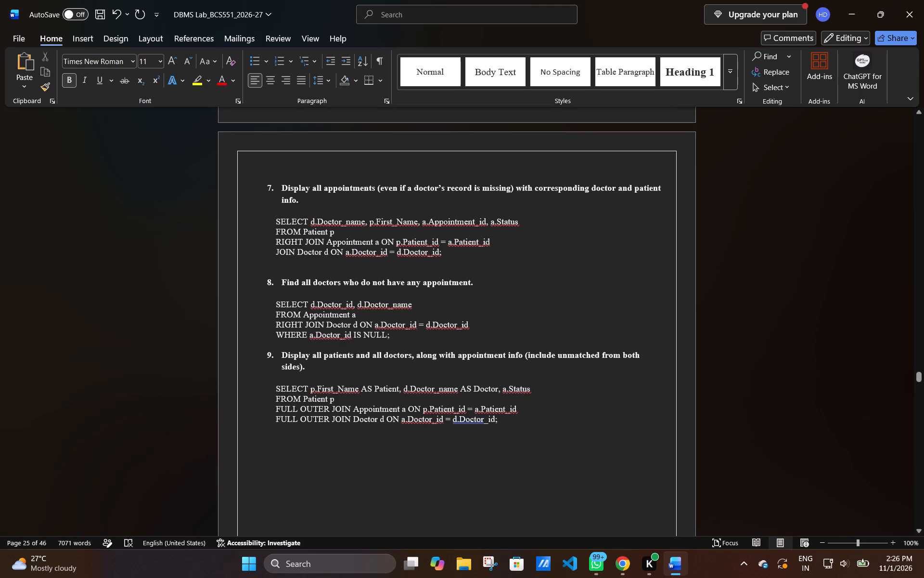
scroll(374, 404, "down", 5)
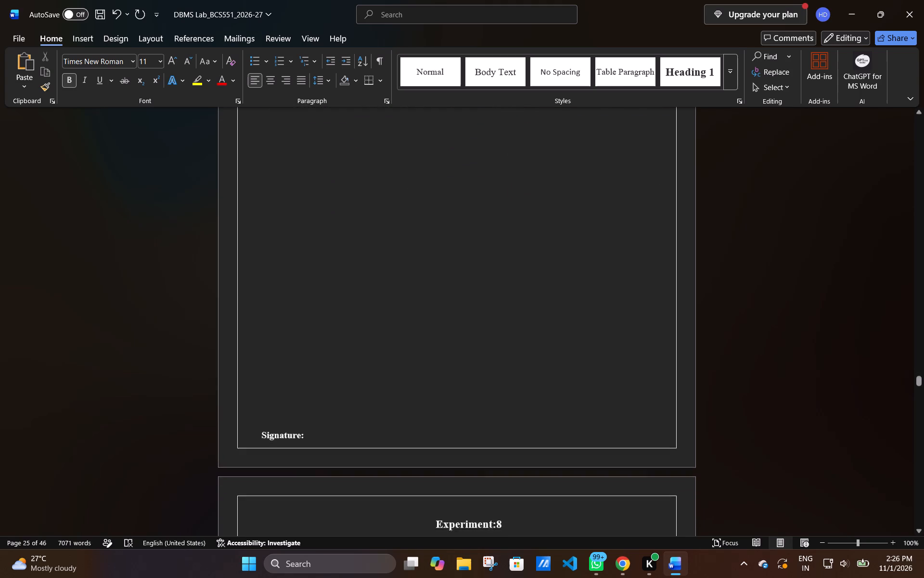
Move the Signature line at the end of Experiment 7 up and outward by deleting the indent and spacing before it.
scroll(374, 404, "down", 1)
left_click(258, 271)
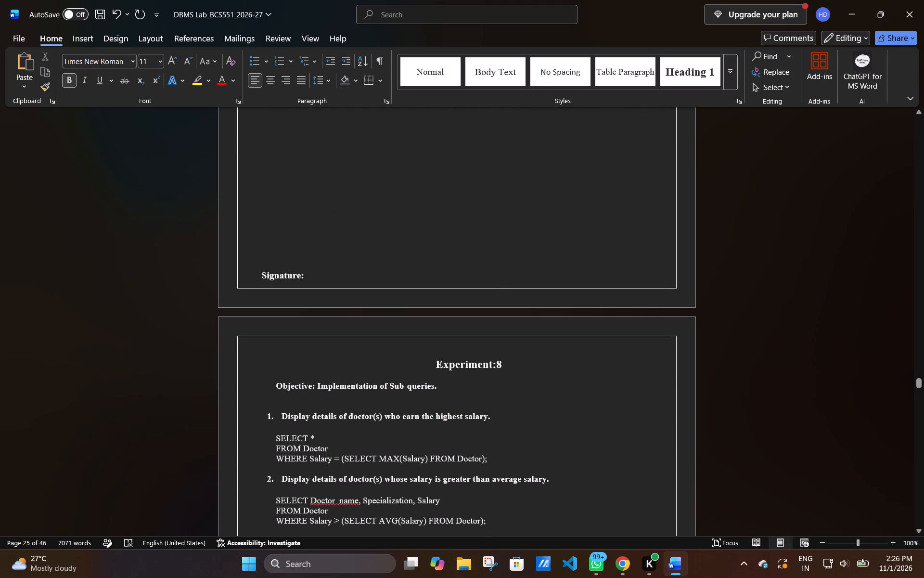
key("BackSpace")
key("BackSpace")
key("BackSpace")
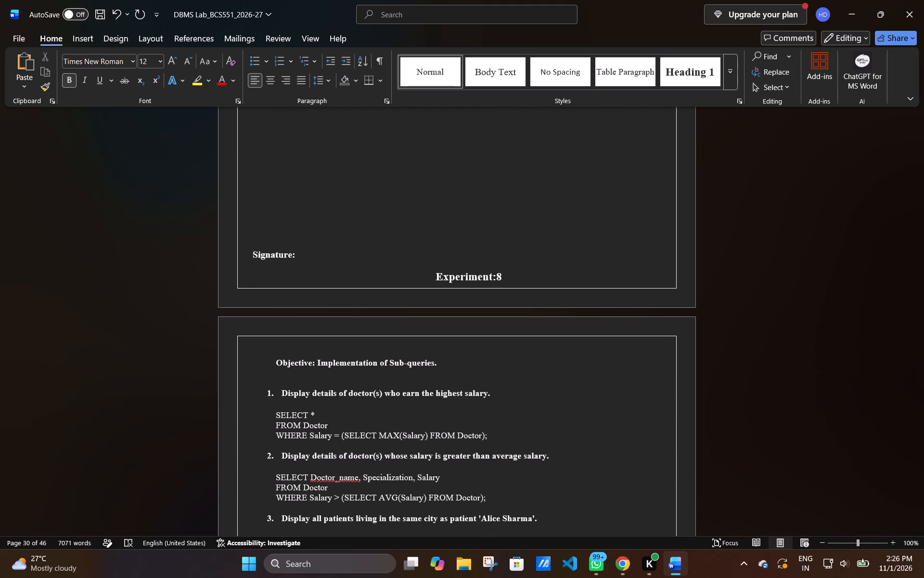
Insert two line breaks between the Experiment-7 Signature line and the Experiment:8 heading to push the heading onto the next page.
key("Down")
key("Return")
key("Return")
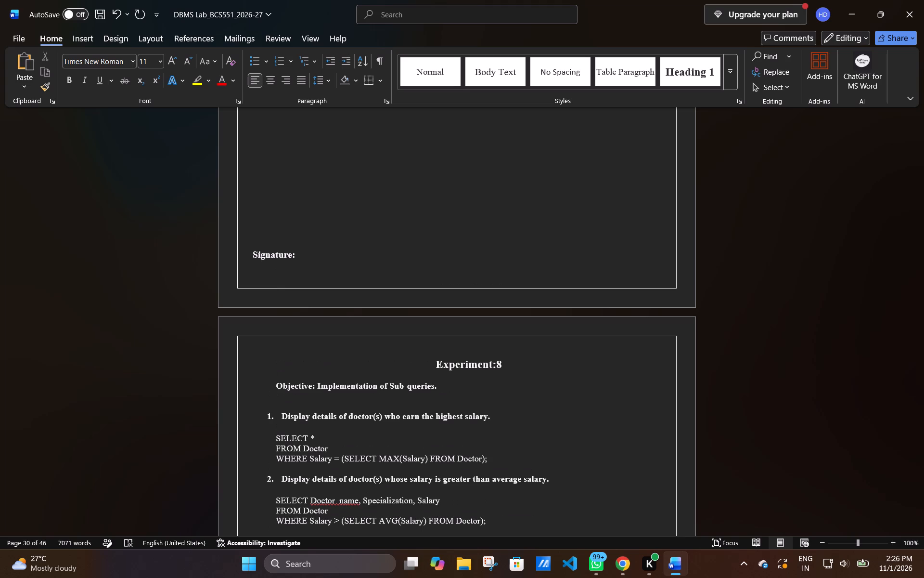
Cut queries 7 and 8 of Experiment 8 and paste them directly below query 6 on the preceding page.
scroll(314, 321, "down", 2)
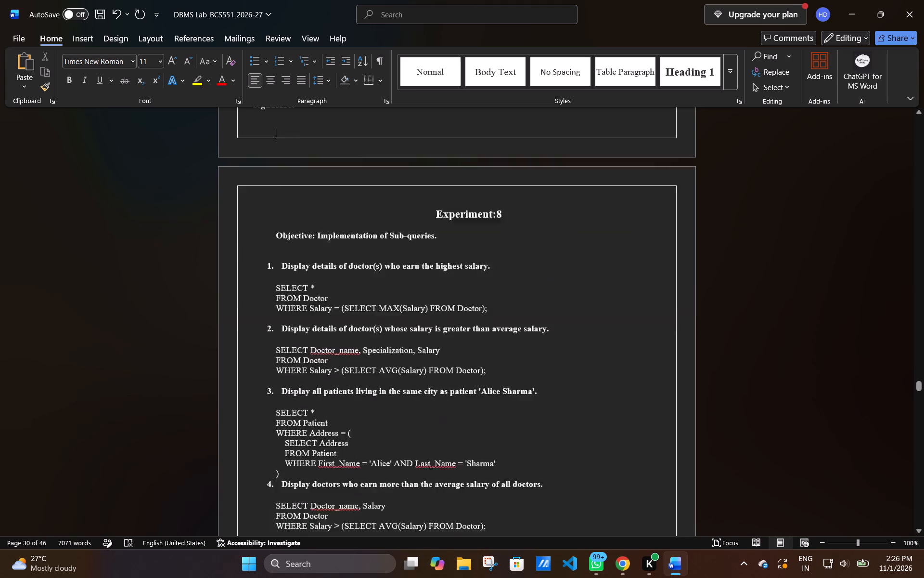
scroll(314, 321, "down", 9)
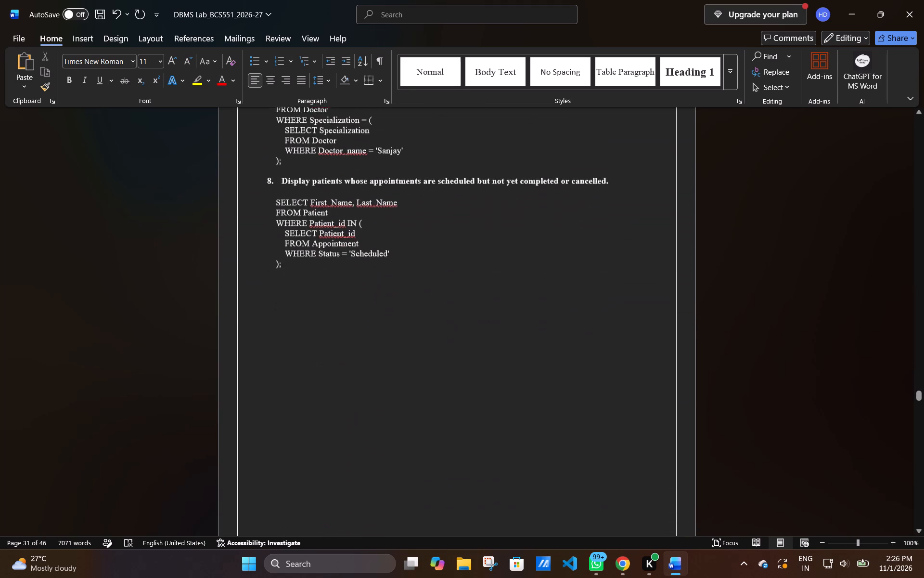
scroll(314, 321, "right", 1)
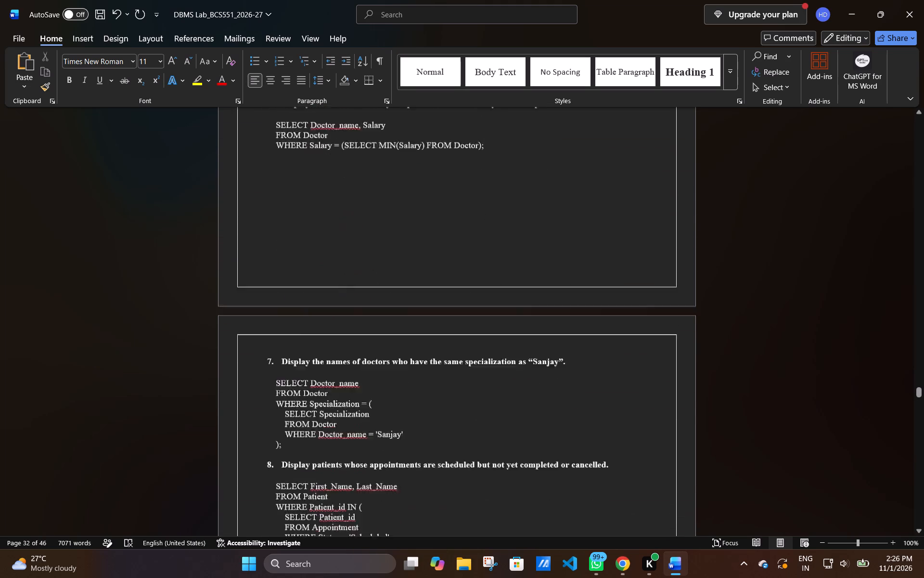
scroll(314, 321, "right", 1)
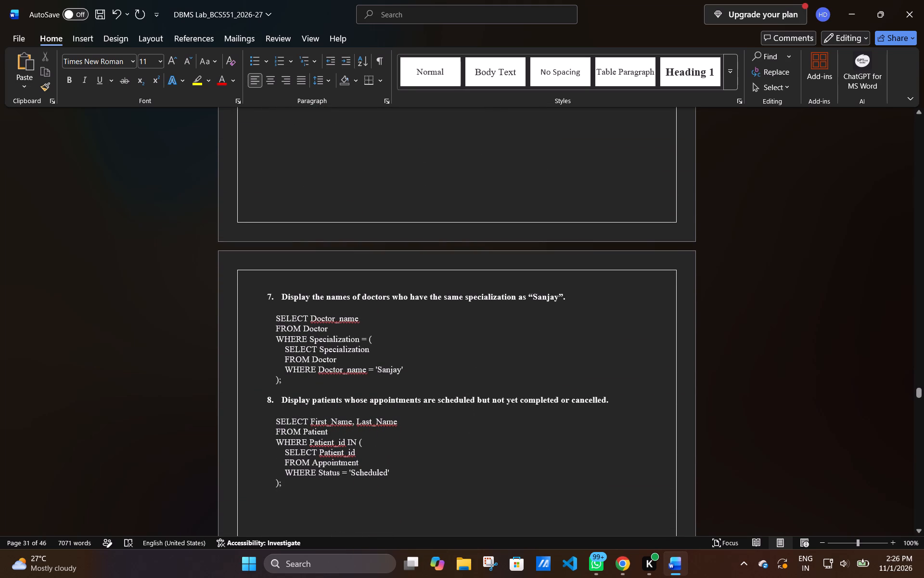
left_click_drag(303, 497, 252, 301)
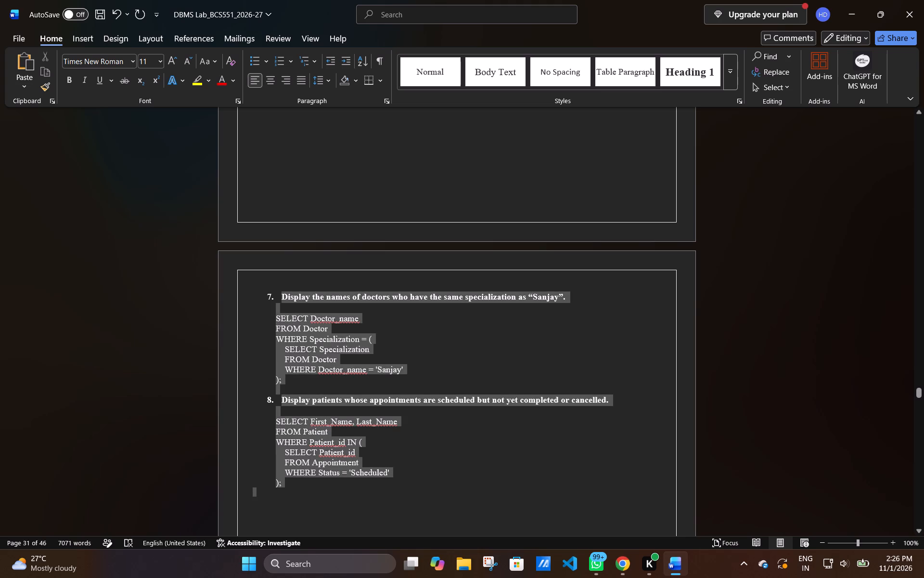
left_click_drag(252, 301, 271, 254)
left_click_drag(271, 254, 270, 236)
key("ctrl+x")
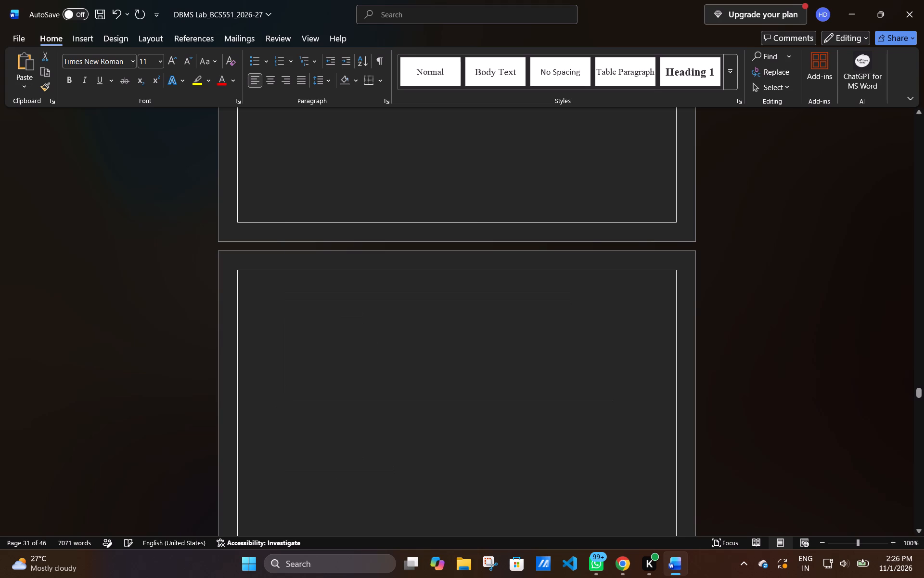
scroll(270, 236, "up", 3)
left_click(280, 305)
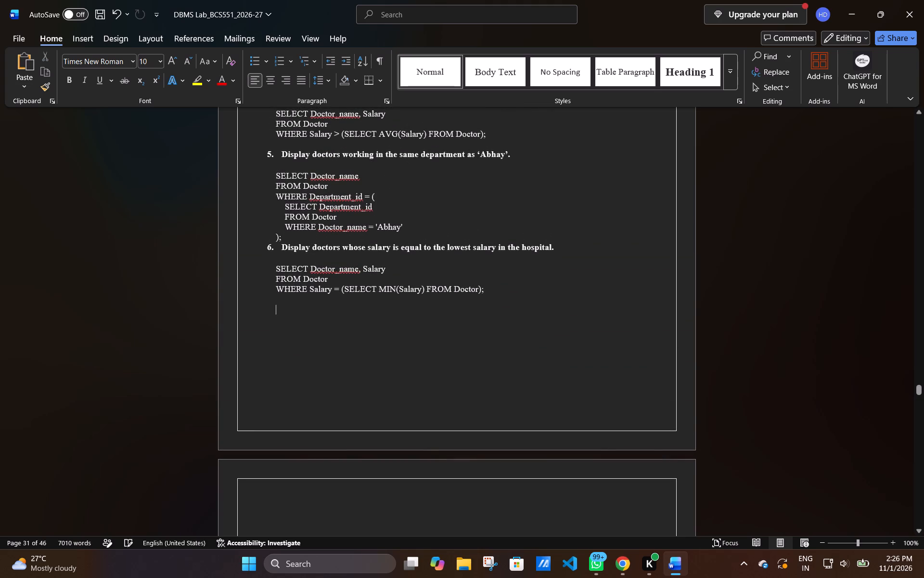
key("ctrl+v")
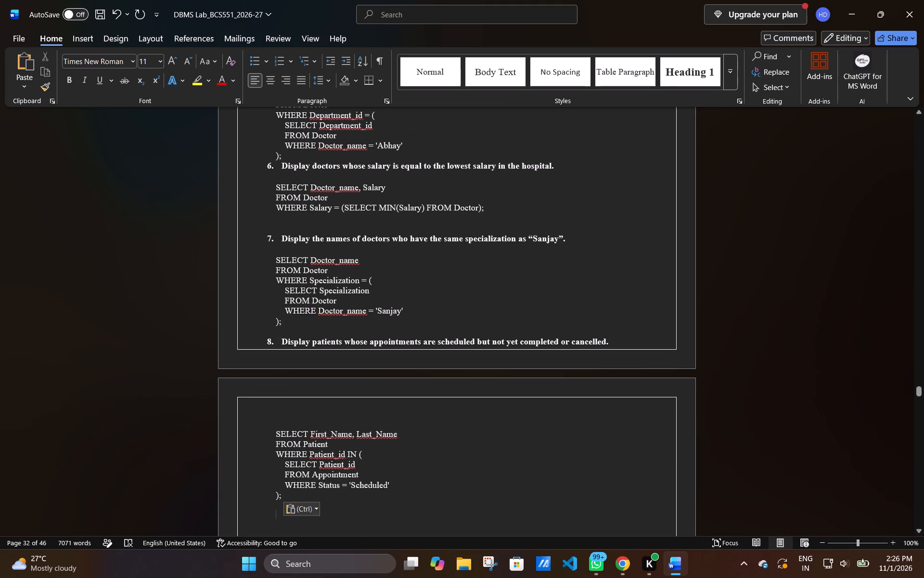
Insert three line breaks above Experiment 8's query 8 to push its question onto the next page with its SQL code.
left_click(266, 344)
left_click(263, 338)
left_click(263, 338)
key("Left")
key("Left")
key("Left")
key("Return")
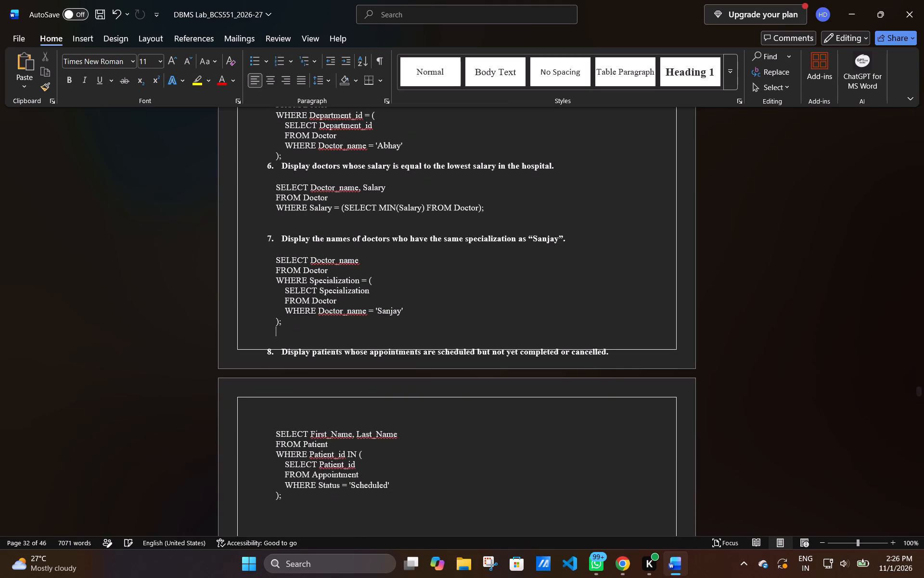
key("Return")
key("Return")
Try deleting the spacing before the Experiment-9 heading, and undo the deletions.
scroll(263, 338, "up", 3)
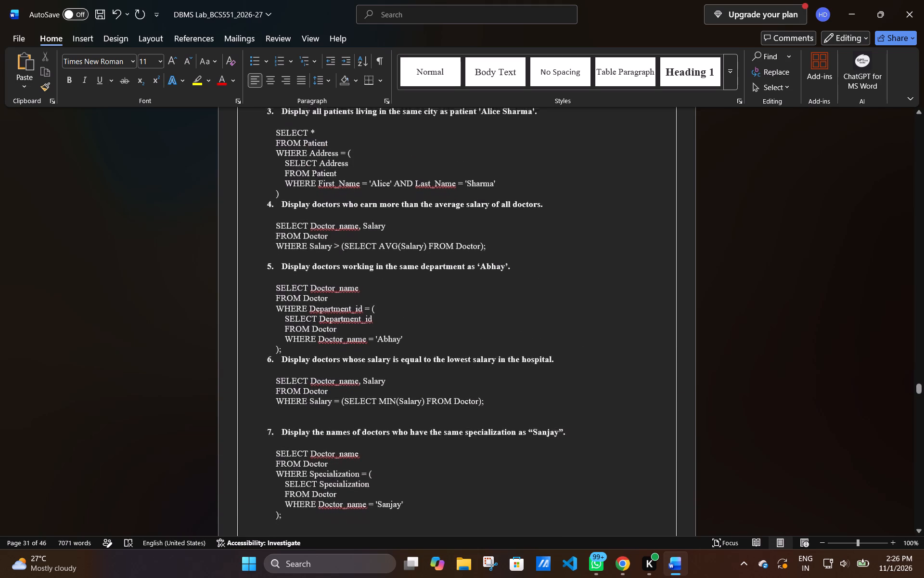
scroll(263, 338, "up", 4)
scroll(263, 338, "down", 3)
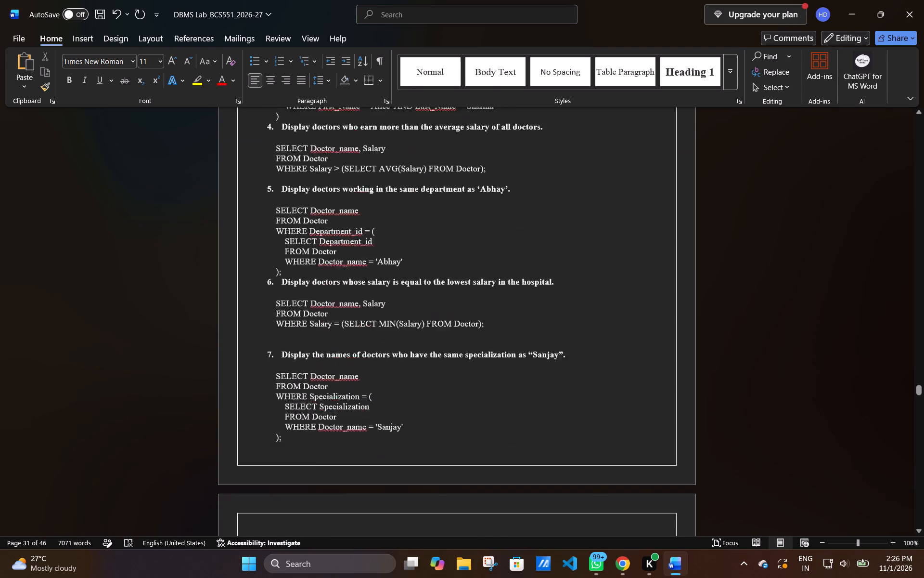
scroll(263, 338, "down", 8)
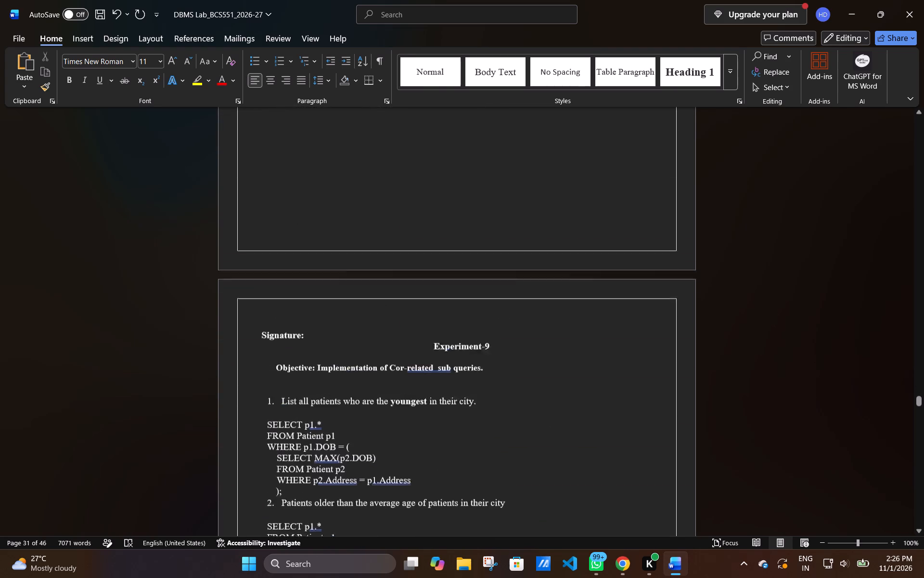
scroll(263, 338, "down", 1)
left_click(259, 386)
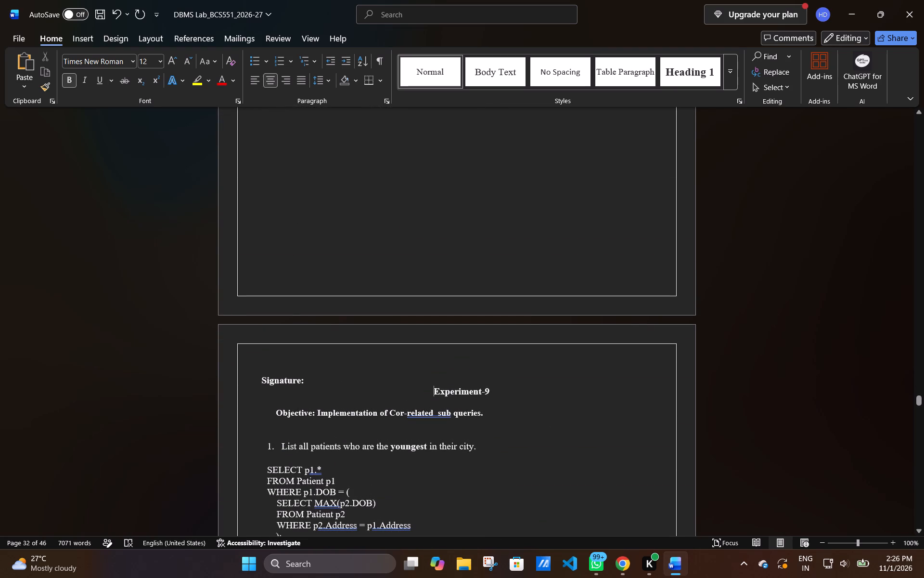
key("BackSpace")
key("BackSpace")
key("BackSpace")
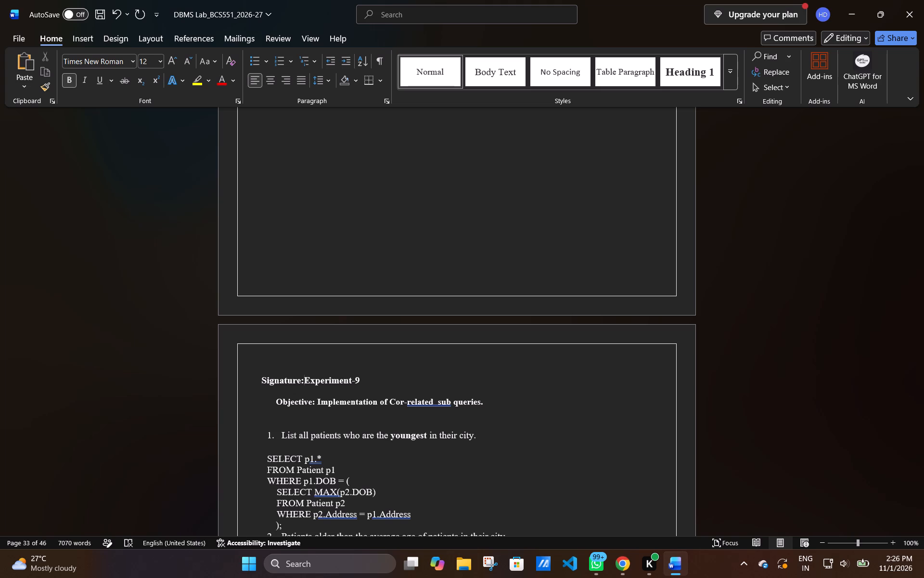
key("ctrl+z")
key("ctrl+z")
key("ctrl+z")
Delete the indent and empty lines before the Signature line above Experiment-9 to pull it back onto the preceding page.
key("Left")
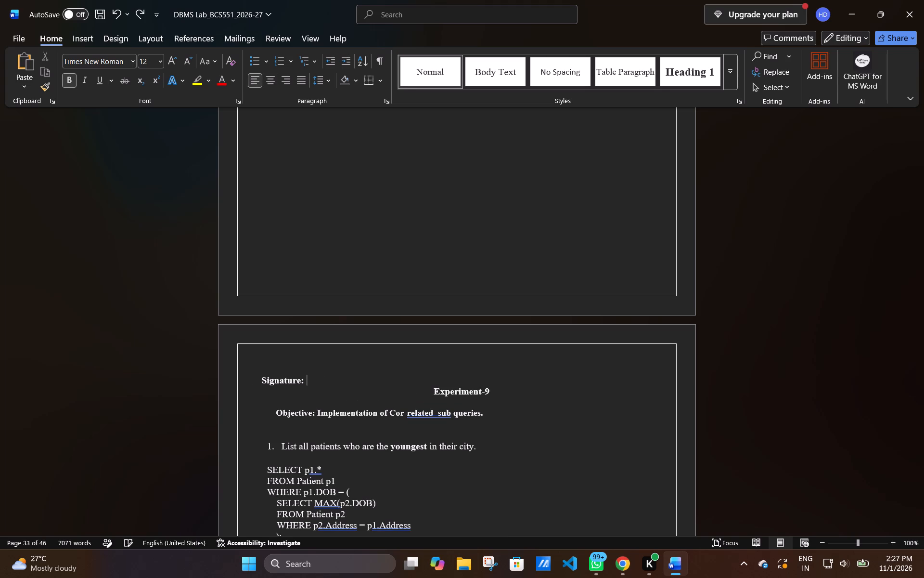
key("Left")
key("Left")
key("Left")
key("Left")
key("Left")
key("Left")
key("Left")
key("Left")
key("Left")
key("Left")
key("BackSpace")
key("BackSpace")
key("BackSpace")
key("BackSpace")
key("BackSpace")
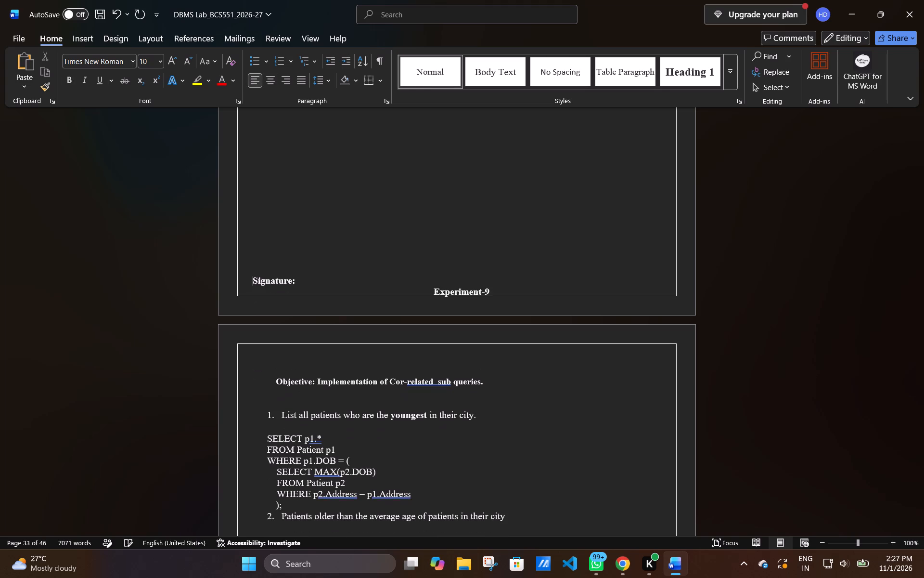
key("BackSpace")
Insert three line breaks between the Experiment-8 Signature line and the Experiment-9 heading to push the heading onto the next page.
key("Down")
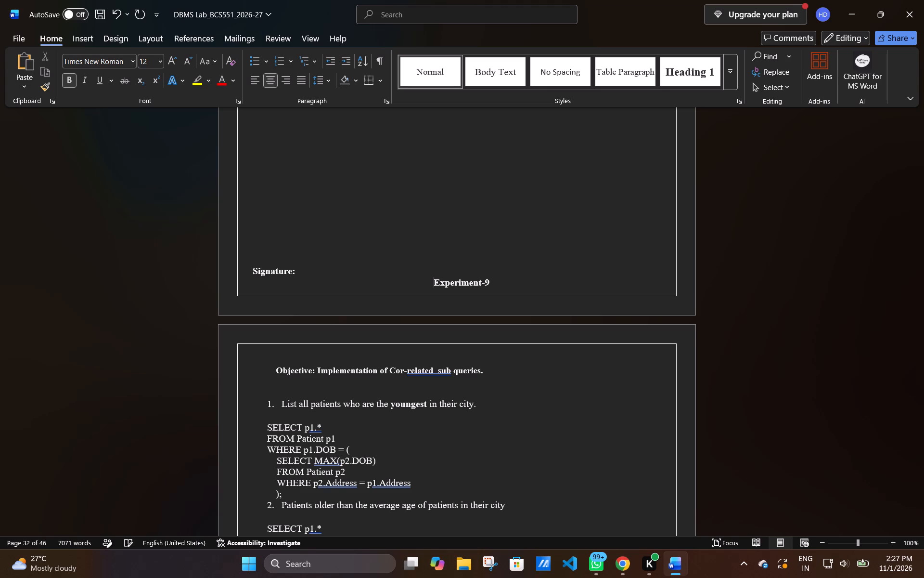
key("Return")
key("Return")
key("Return")
key("Up")
key("Down")
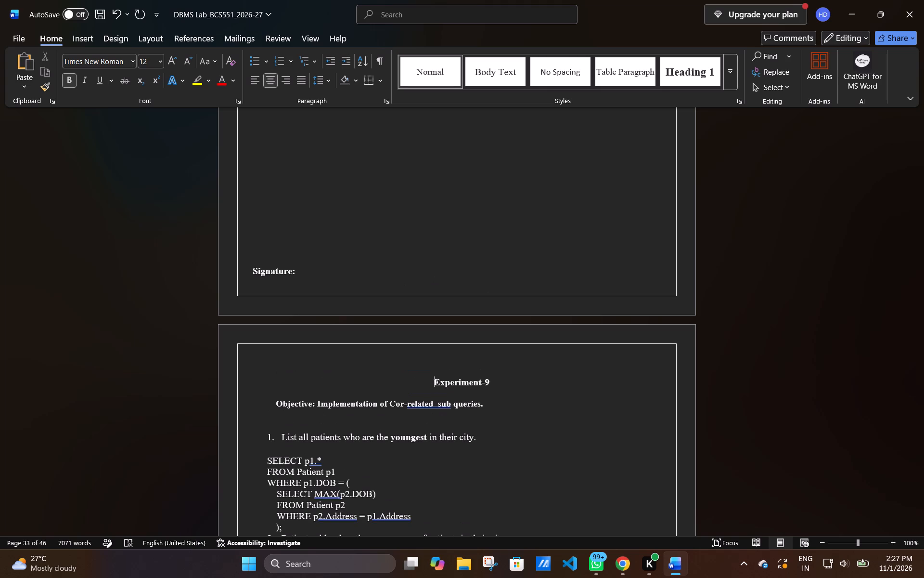
Remove the centering and the extra empty line before the Experiment-9 heading so it starts at the top of its page.
key("BackSpace")
key("BackSpace")
key("BackSpace")
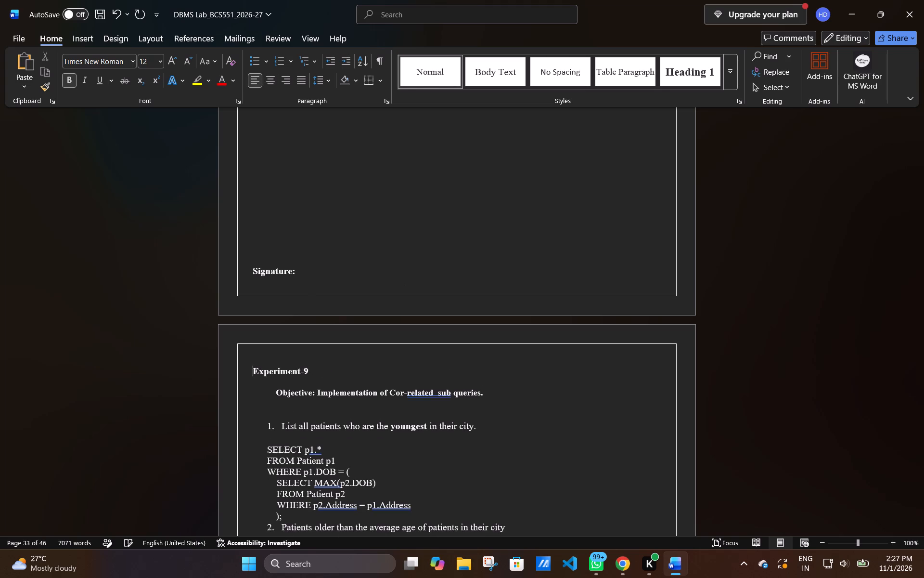
Re-break the line before the Experiment-9 heading and indent the heading with spaces towards the middle of the page.
key("BackSpace")
key("Return")
key("space")
key("space")
key("space")
key("space")
key("space")
key("space")
key("space")
key("space")
key("space")
key("space")
key("space")
key("space")
key("space")
key("space")
key("space")
key("space")
key("space")
key("space")
key("space")
key("space")
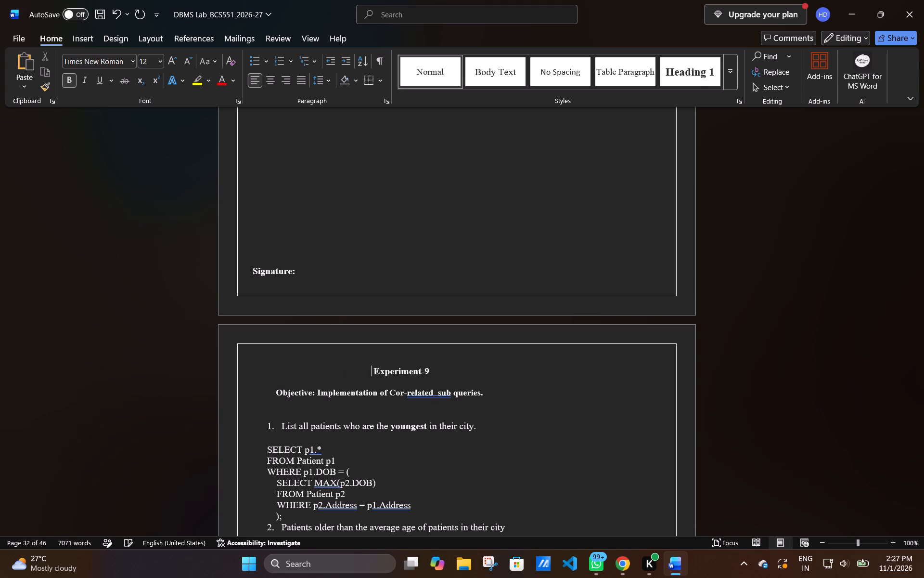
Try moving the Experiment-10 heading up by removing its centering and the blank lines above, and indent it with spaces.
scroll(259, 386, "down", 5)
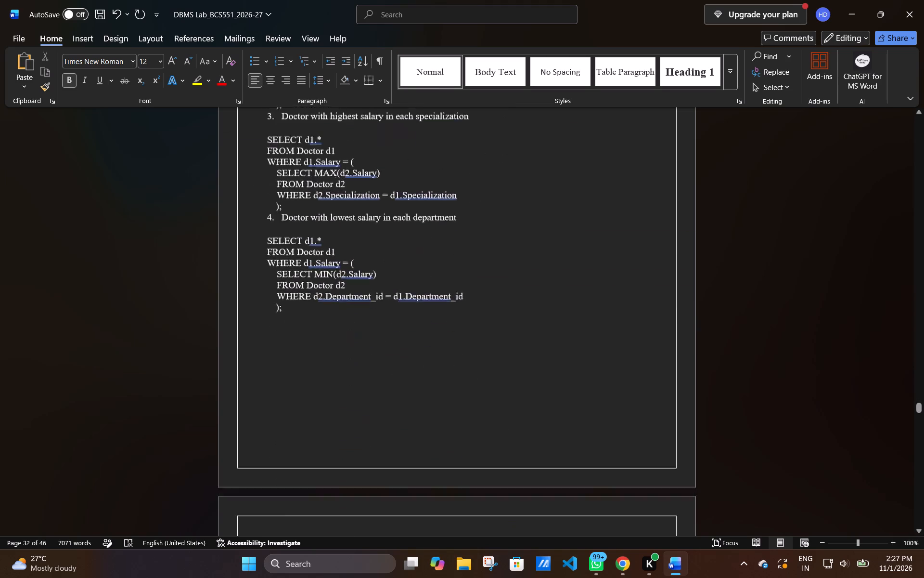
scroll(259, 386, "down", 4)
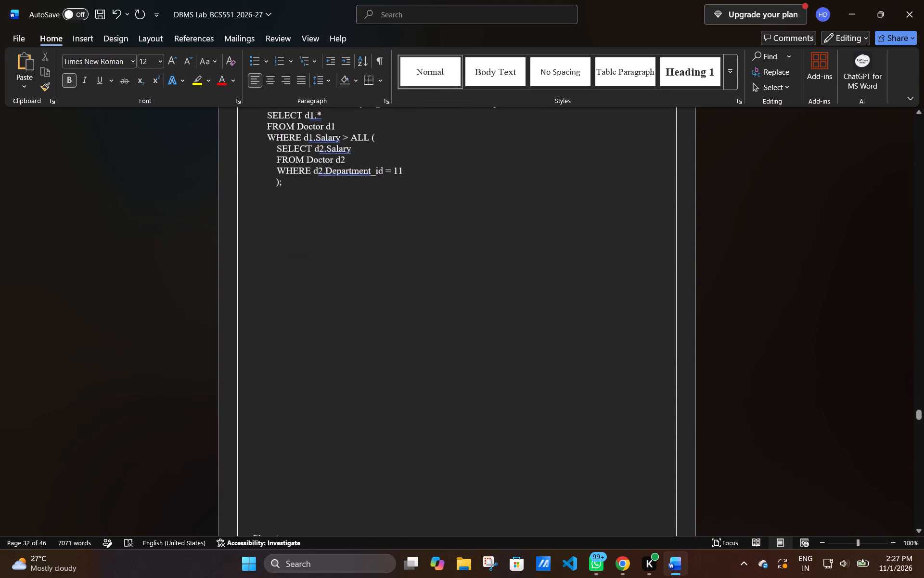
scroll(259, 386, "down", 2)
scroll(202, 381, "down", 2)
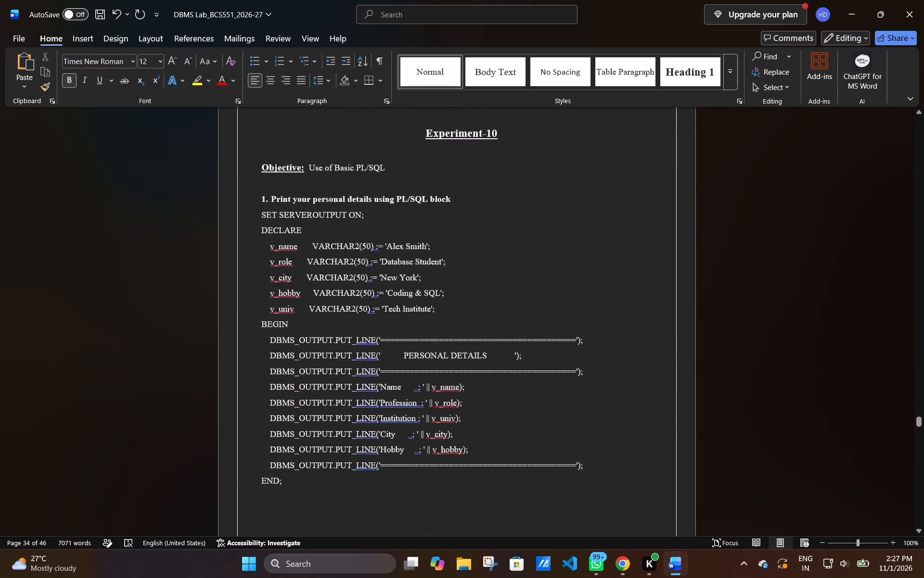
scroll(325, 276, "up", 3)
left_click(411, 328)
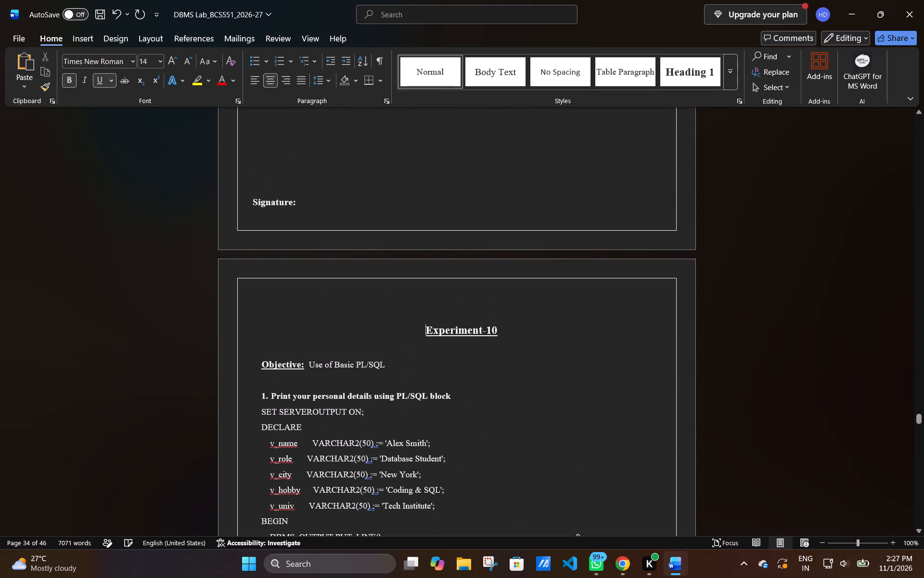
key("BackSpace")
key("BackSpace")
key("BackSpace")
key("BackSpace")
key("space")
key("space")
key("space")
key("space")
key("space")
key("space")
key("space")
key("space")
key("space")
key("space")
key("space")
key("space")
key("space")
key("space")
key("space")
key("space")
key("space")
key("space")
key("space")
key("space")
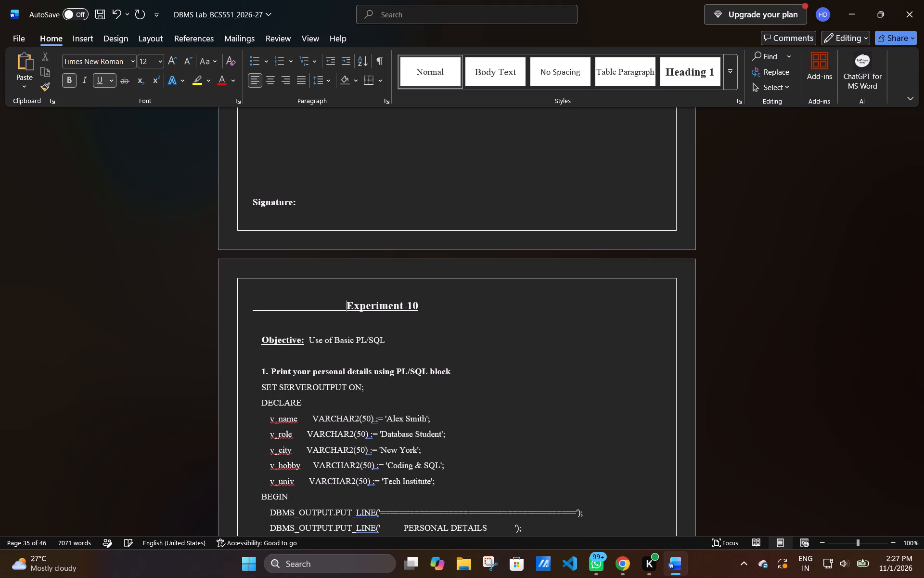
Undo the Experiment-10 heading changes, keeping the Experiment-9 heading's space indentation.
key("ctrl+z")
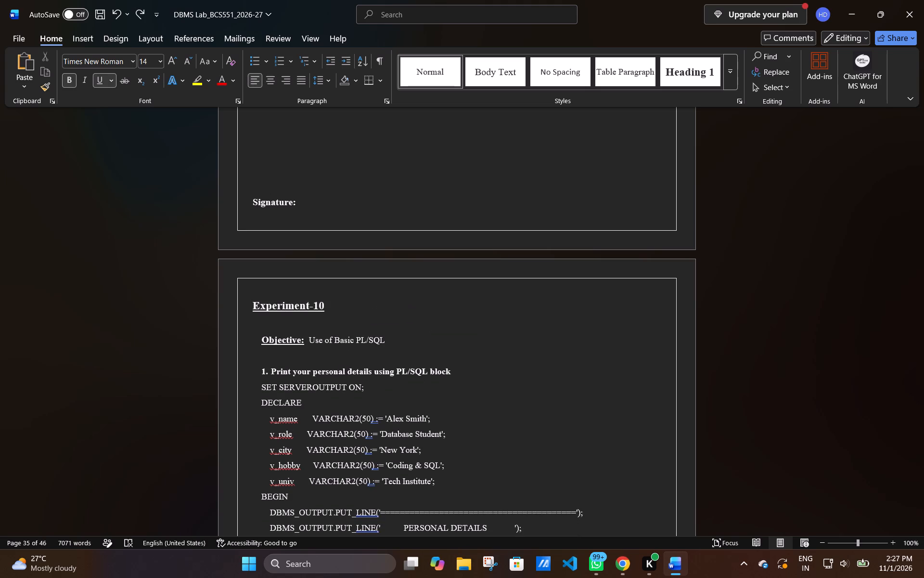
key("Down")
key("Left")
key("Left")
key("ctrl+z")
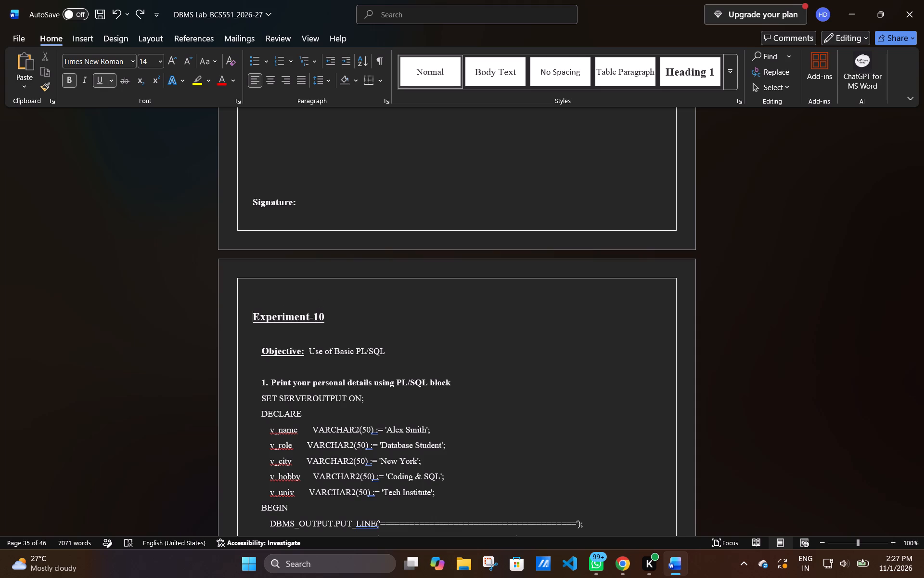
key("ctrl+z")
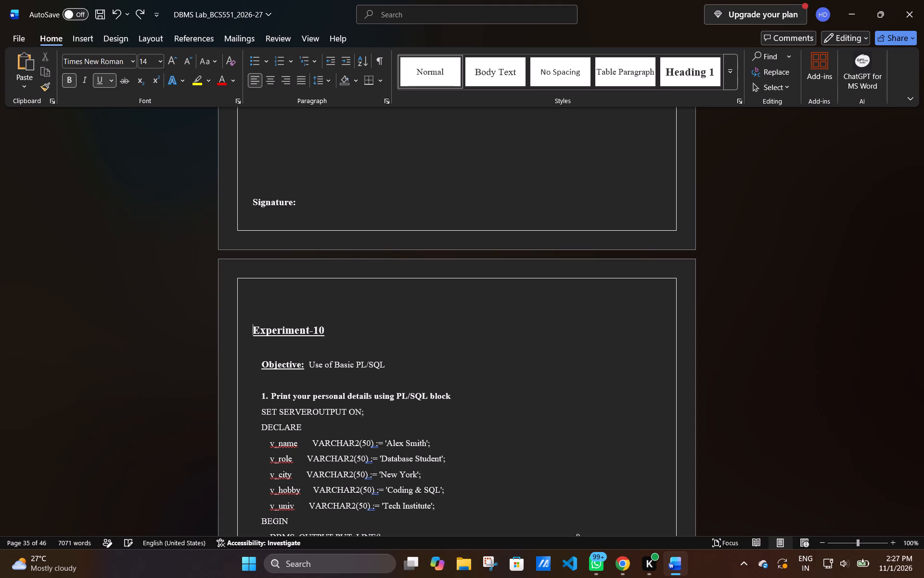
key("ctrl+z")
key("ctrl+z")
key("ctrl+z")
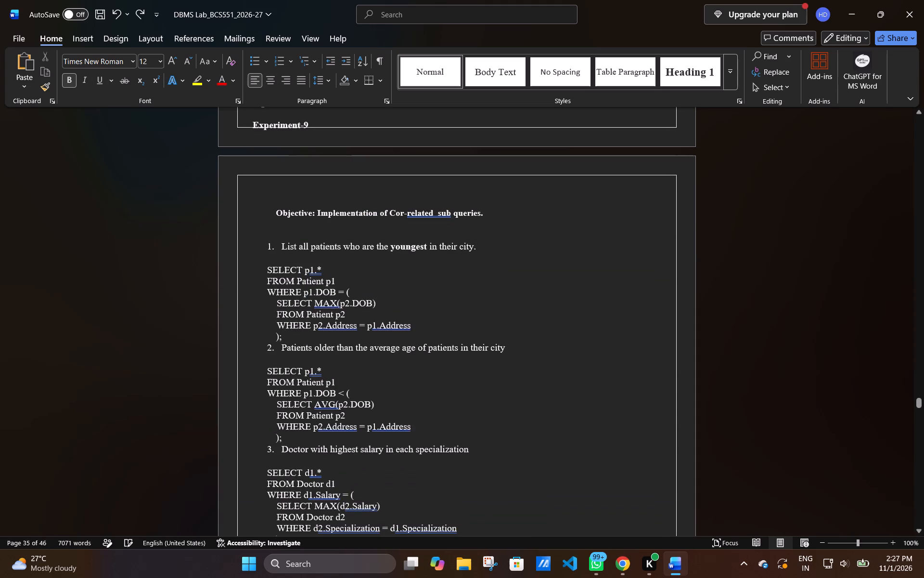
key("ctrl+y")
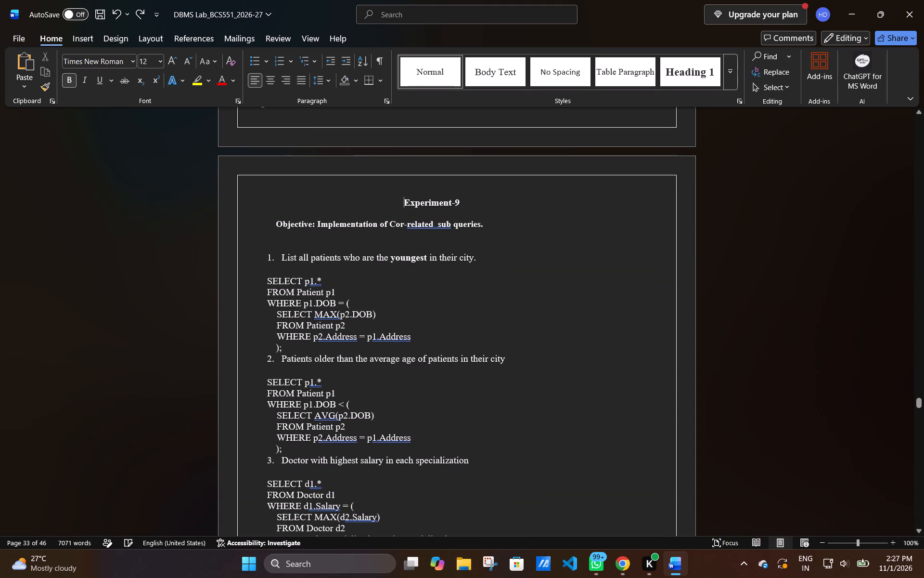
Delete the blank lines above the centered Experiment-10 heading so it starts at the top of its page.
scroll(411, 328, "down", 8)
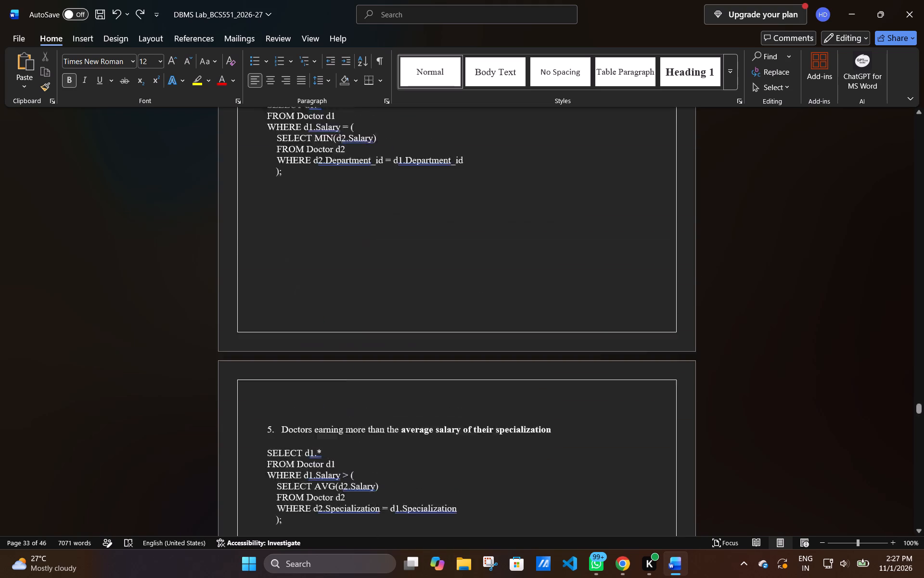
scroll(411, 328, "down", 4)
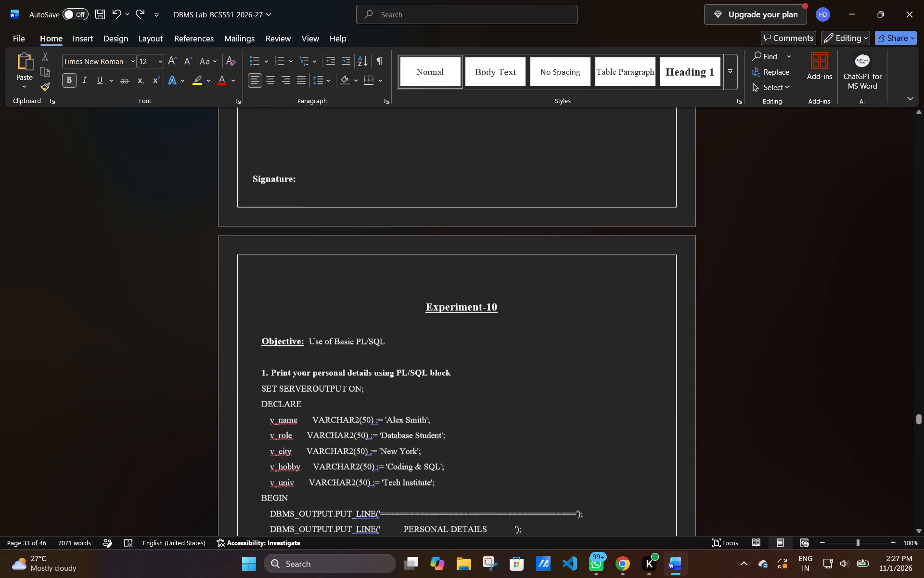
scroll(411, 328, "down", 1)
left_click_drag(418, 300, 417, 271)
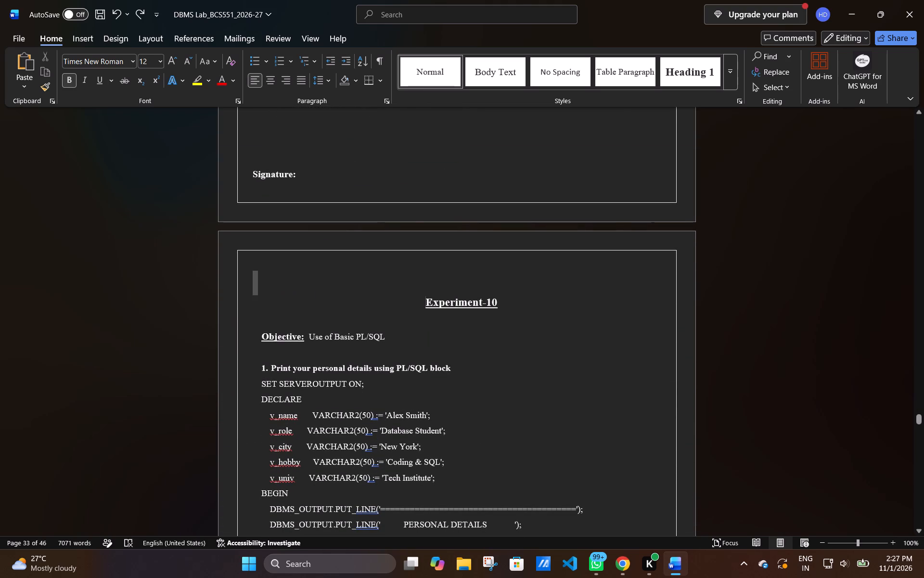
left_click_drag(417, 271, 417, 271)
key("BackSpace")
Examine the page layout from Experiment-10 through Experiment-11 to the final Signature line.
scroll(417, 271, "down", 1)
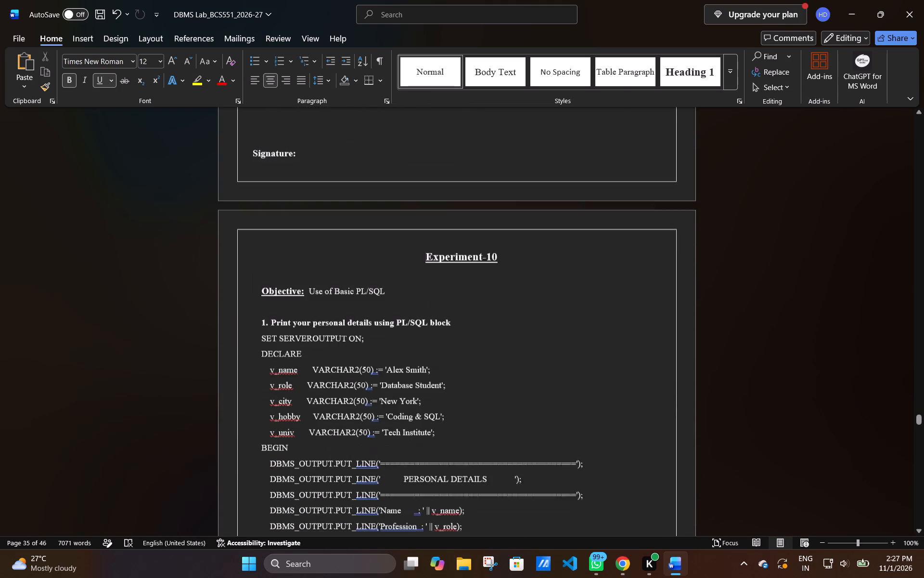
scroll(417, 271, "down", 7)
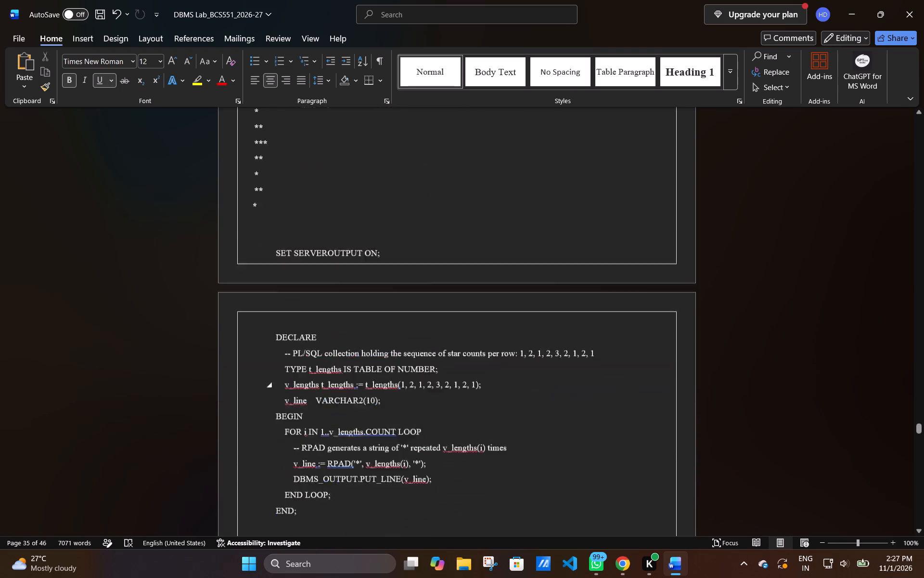
scroll(417, 271, "down", 7)
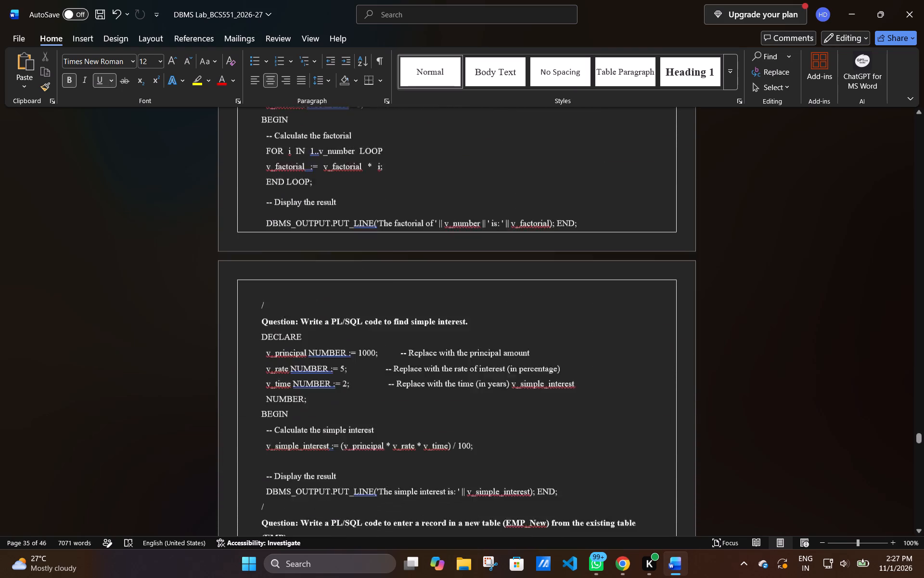
scroll(417, 271, "down", 6)
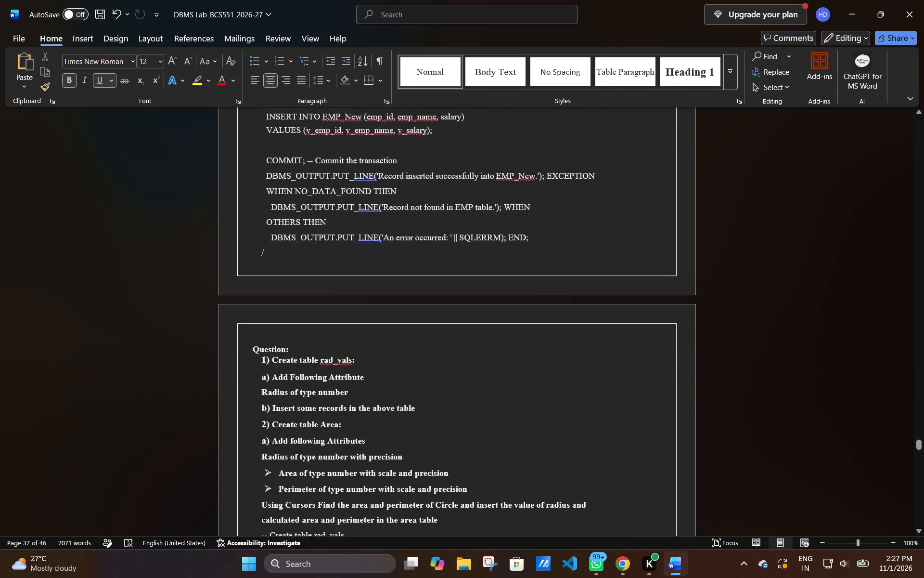
scroll(417, 271, "down", 8)
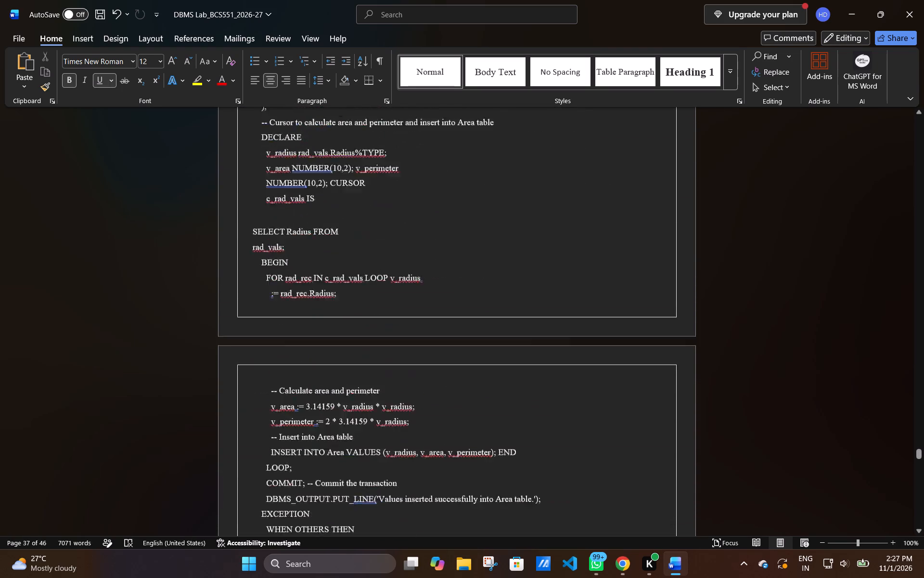
scroll(417, 271, "down", 10)
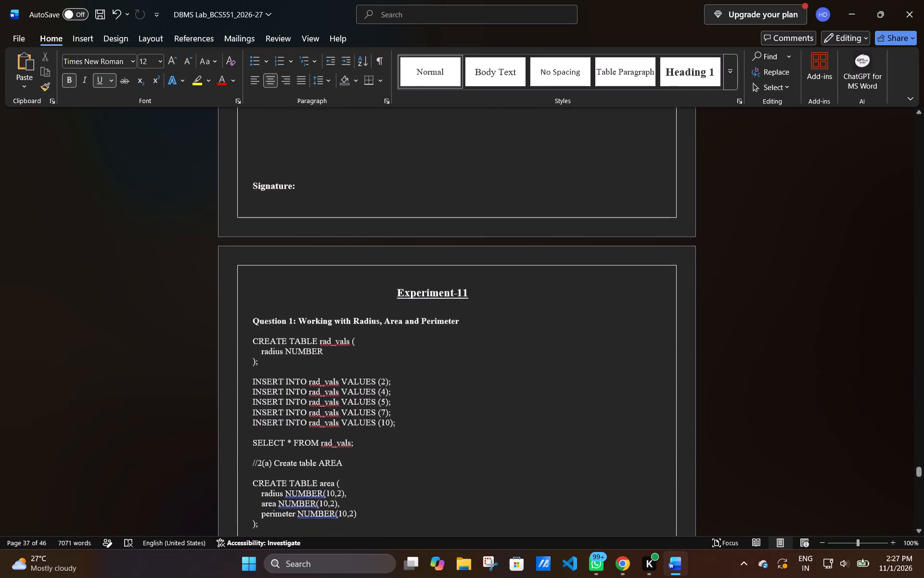
scroll(417, 271, "down", 6)
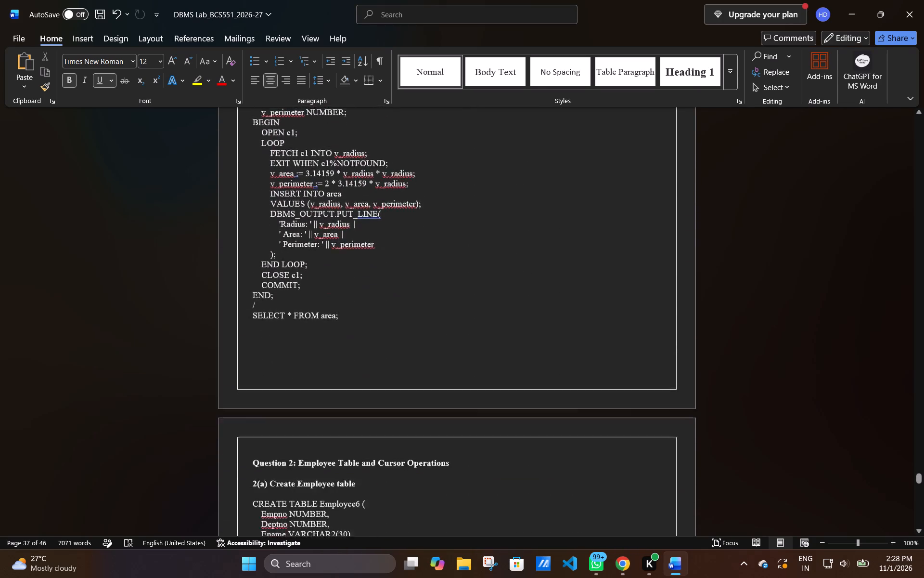
scroll(417, 271, "down", 5)
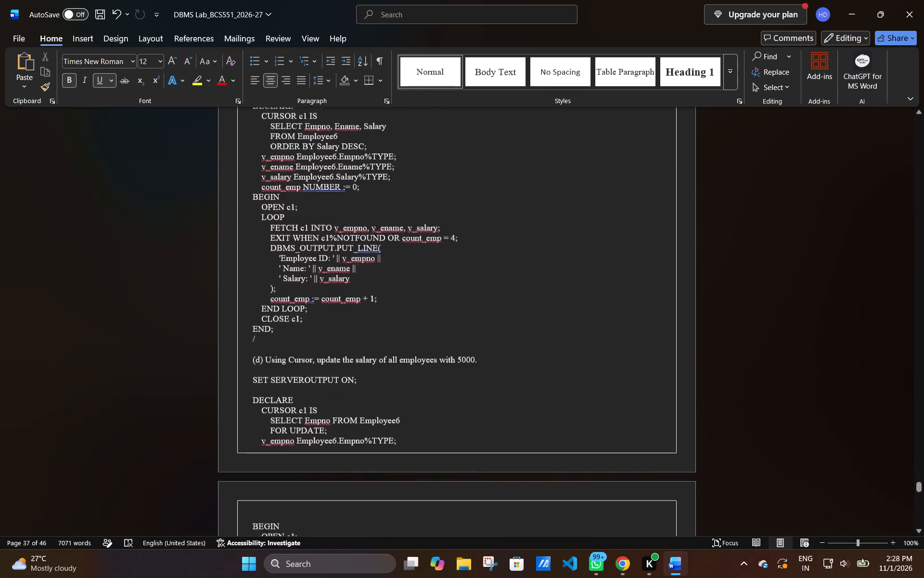
scroll(417, 271, "down", 4)
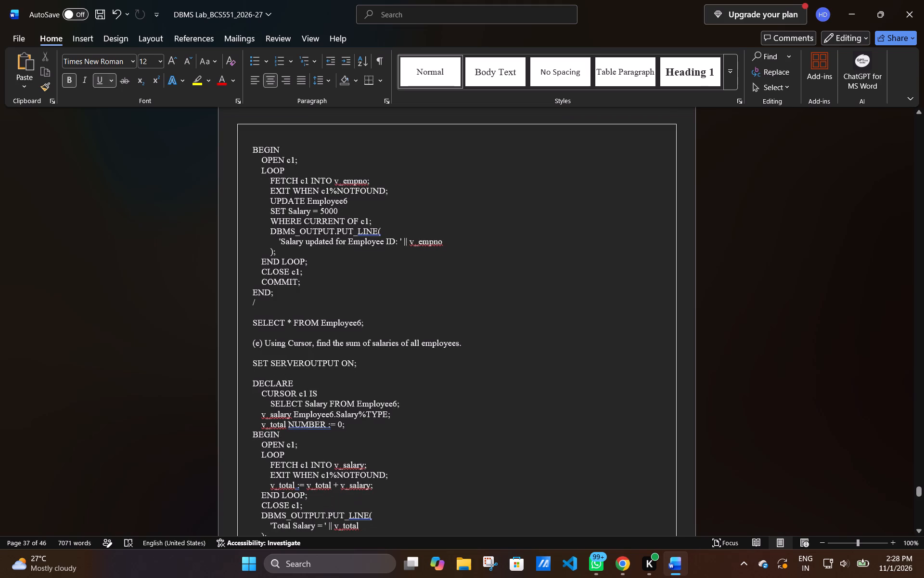
scroll(417, 271, "down", 6)
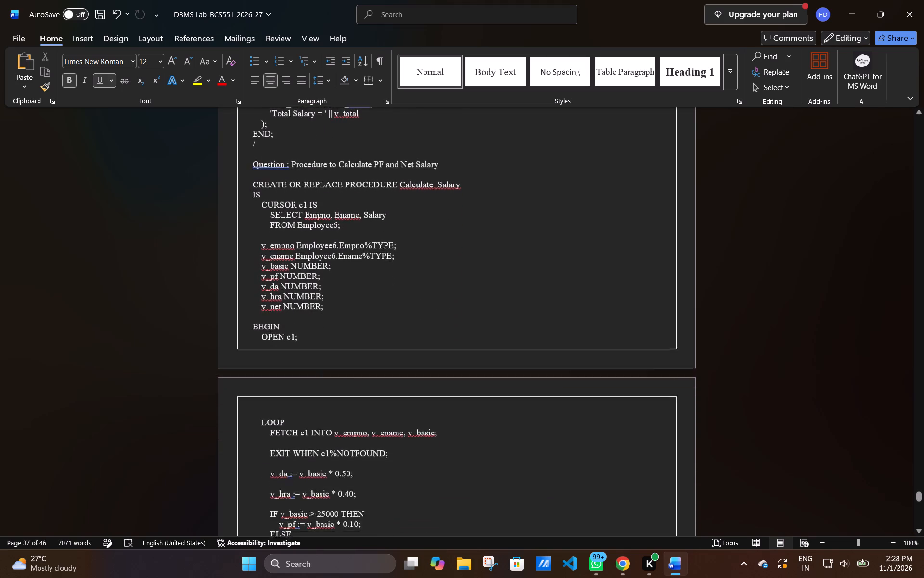
scroll(417, 271, "down", 4)
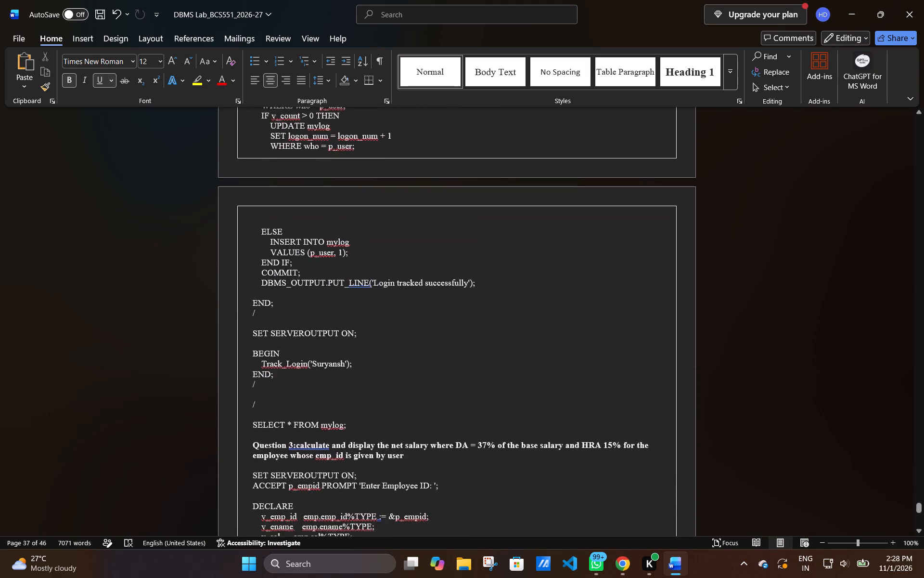
scroll(417, 271, "down", 5)
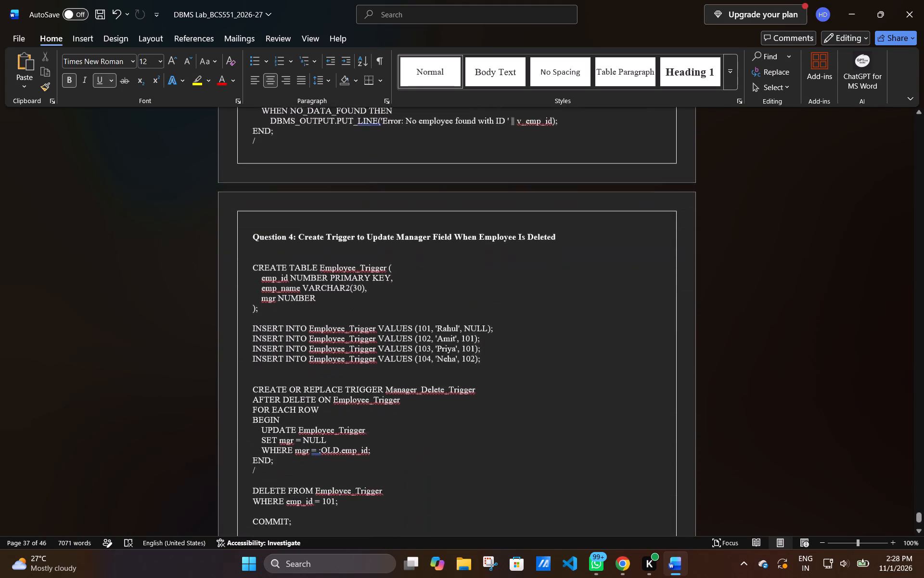
scroll(417, 271, "down", 5)
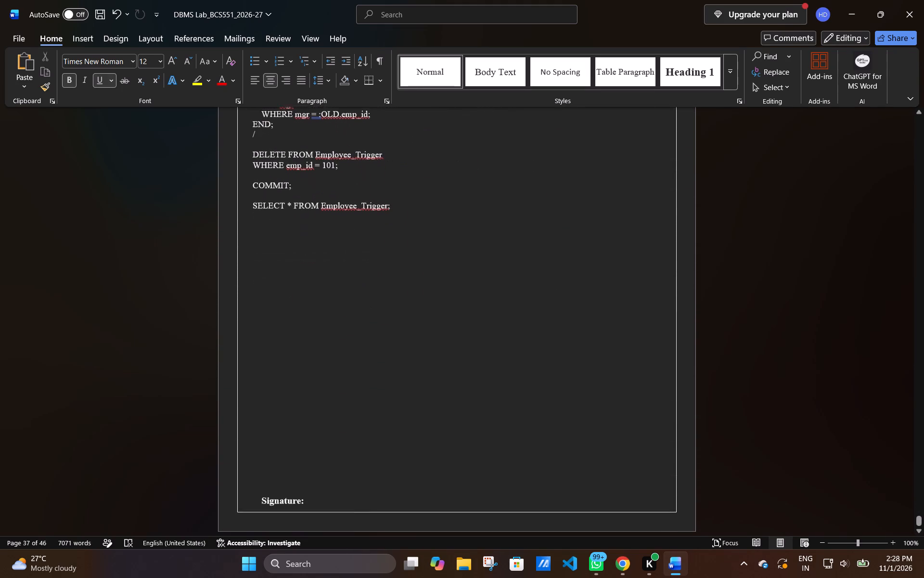
Delete two blank lines above the final Signature line to move it up from the bottom border of the last page.
scroll(417, 271, "down", 1)
left_click(256, 485)
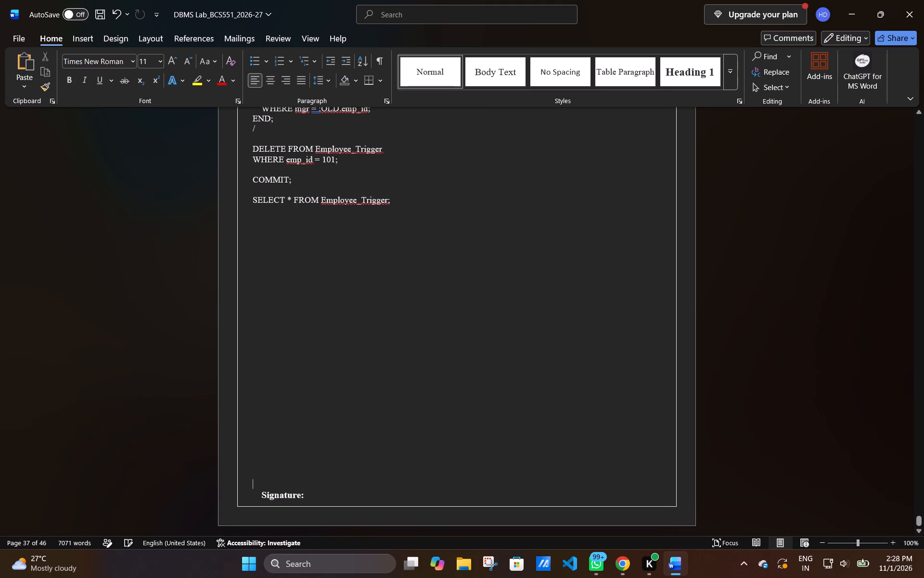
key("BackSpace")
key("BackSpace")
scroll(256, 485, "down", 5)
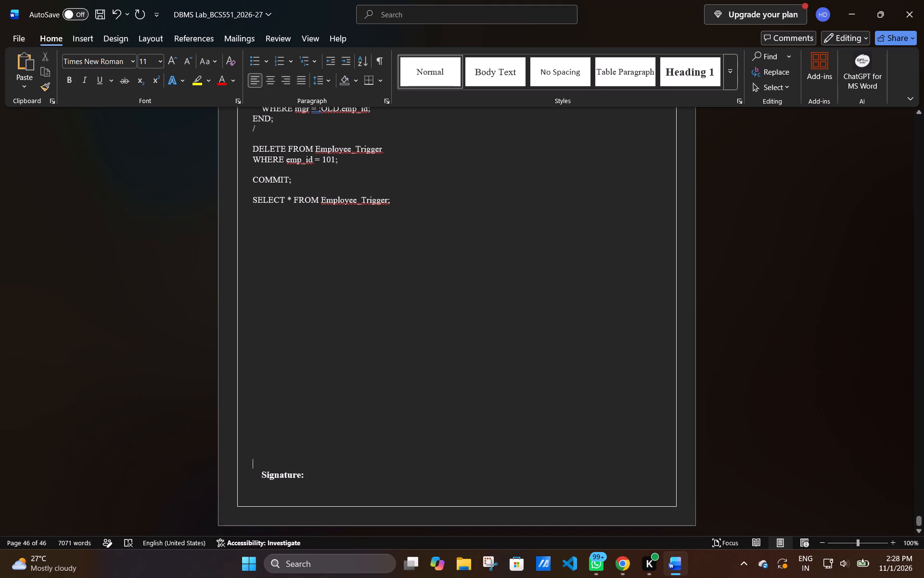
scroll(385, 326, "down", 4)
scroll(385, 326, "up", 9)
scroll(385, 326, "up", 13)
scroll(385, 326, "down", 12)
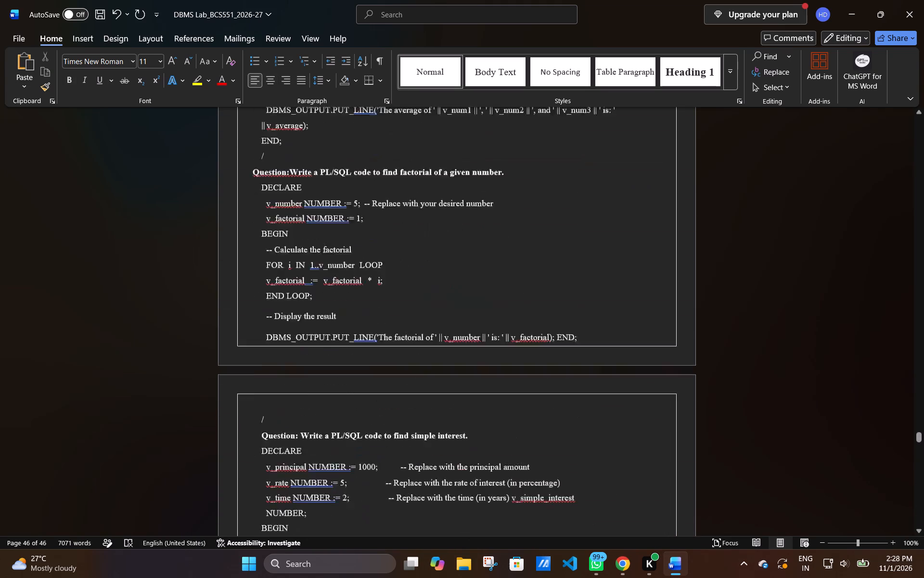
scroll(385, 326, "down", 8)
Export the document as a PDF named DBMS Lab_BCS551_2026-27 into the coach folder on the Desktop.
left_click(18, 38)
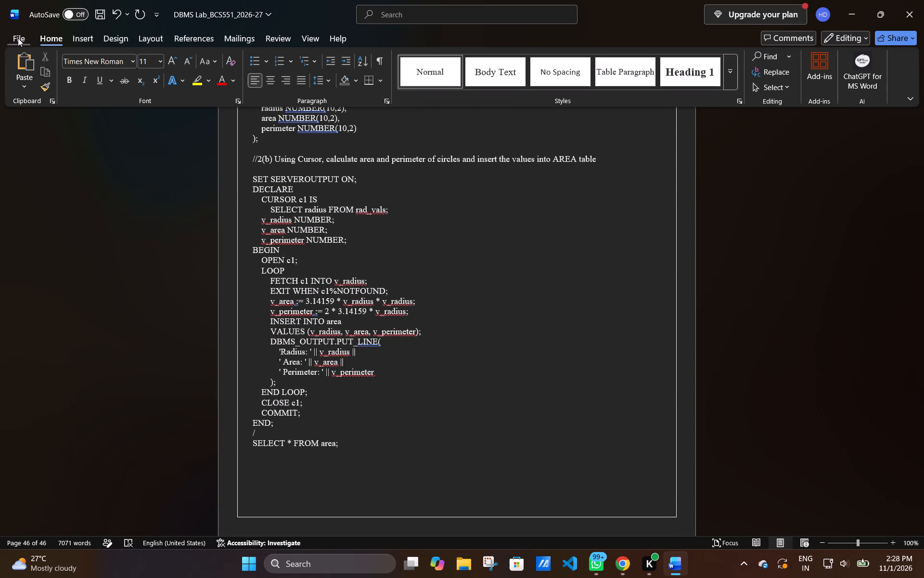
left_click(12, 45)
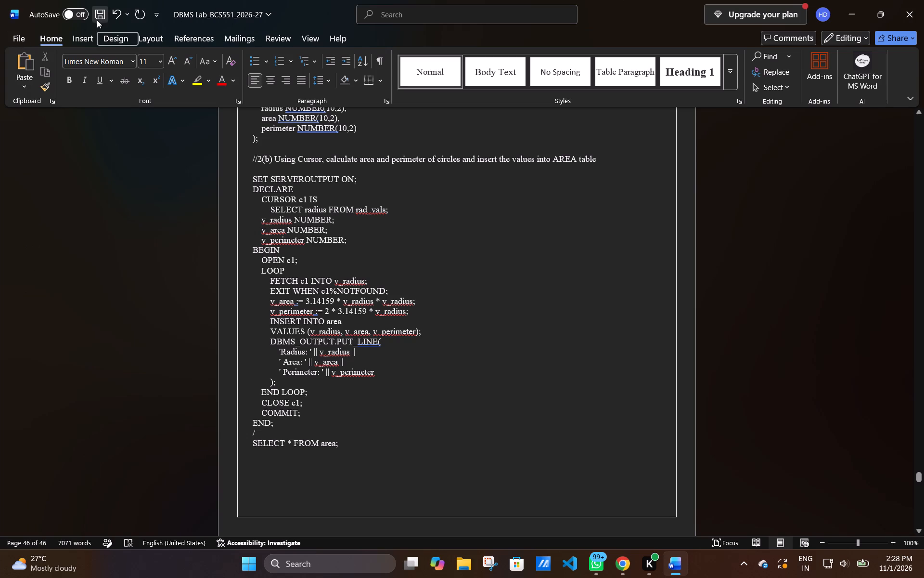
left_click(28, 41)
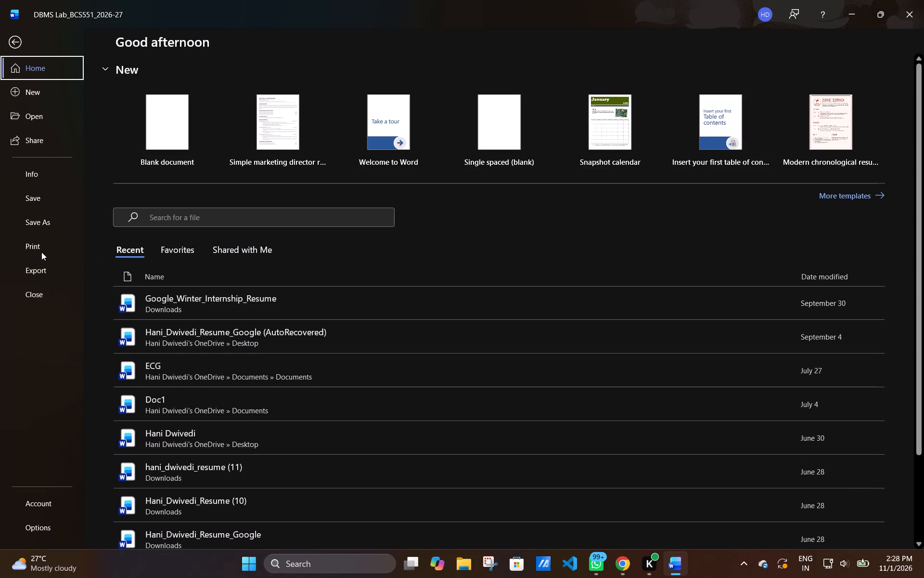
left_click(38, 271)
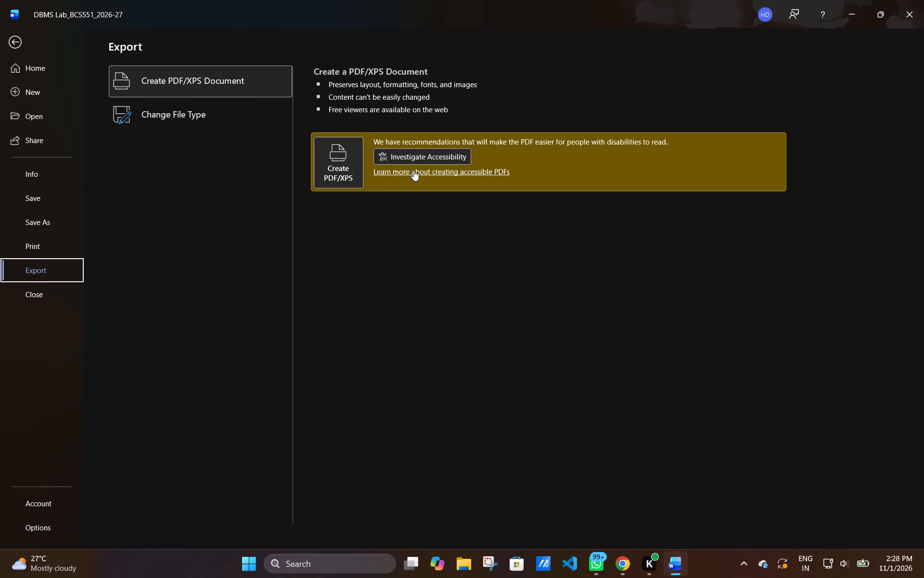
left_click(342, 175)
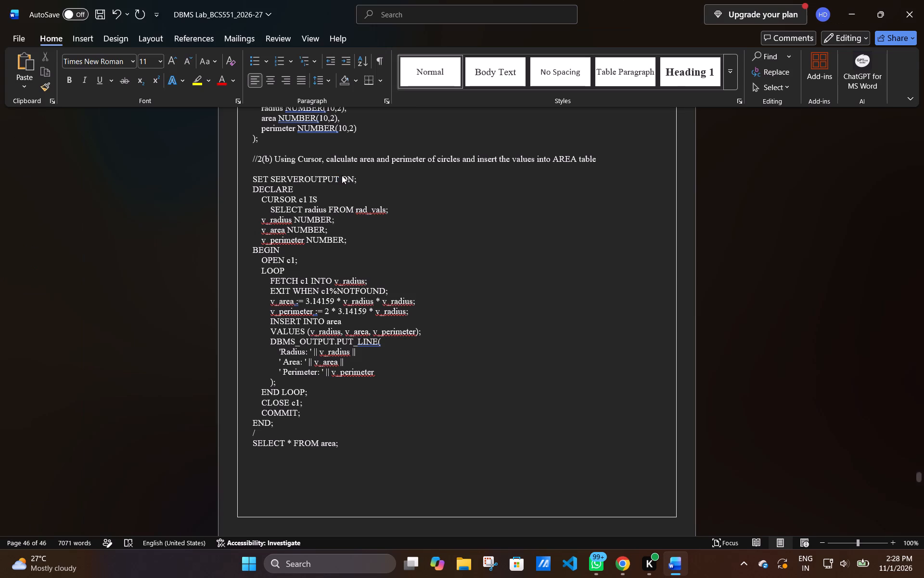
scroll(37, 144, "up", 4)
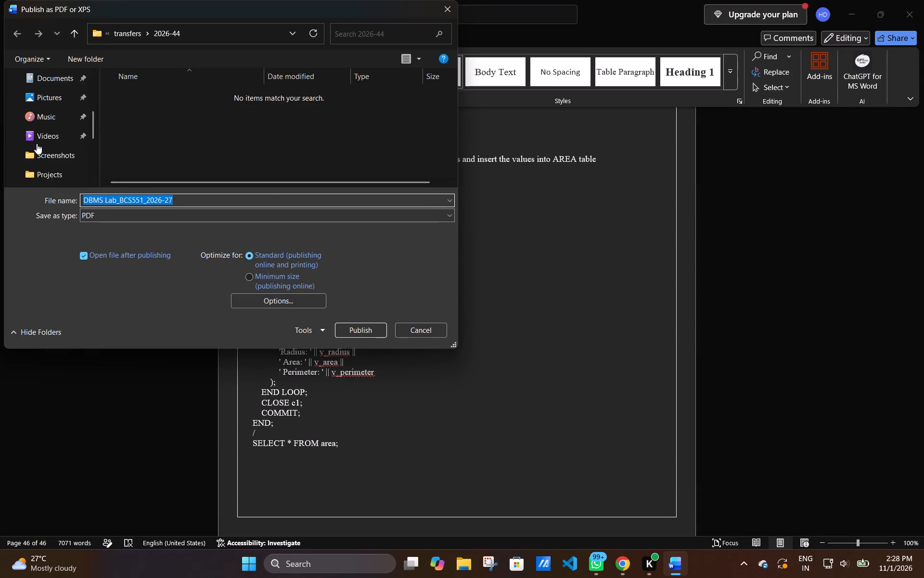
left_click(43, 159)
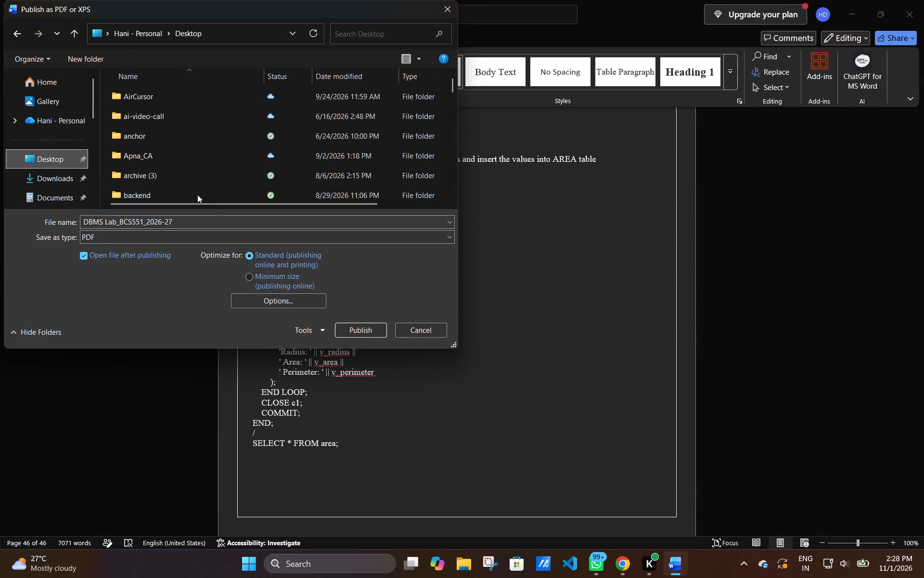
left_click(164, 180)
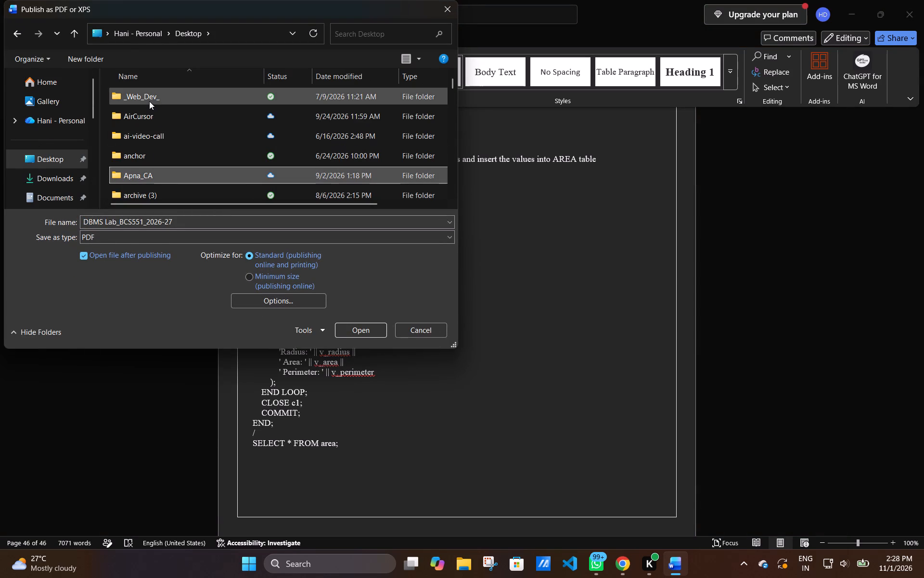
double_click(147, 114)
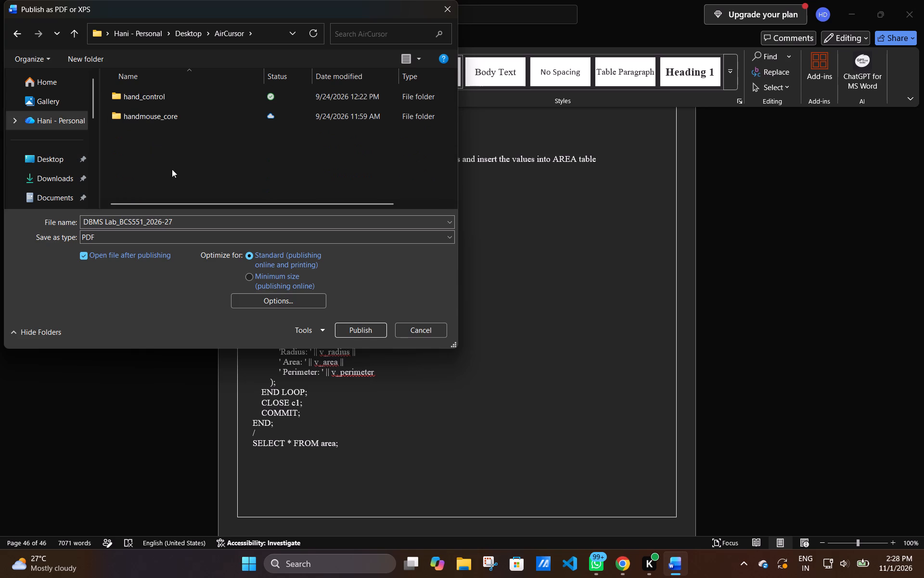
left_click(80, 37)
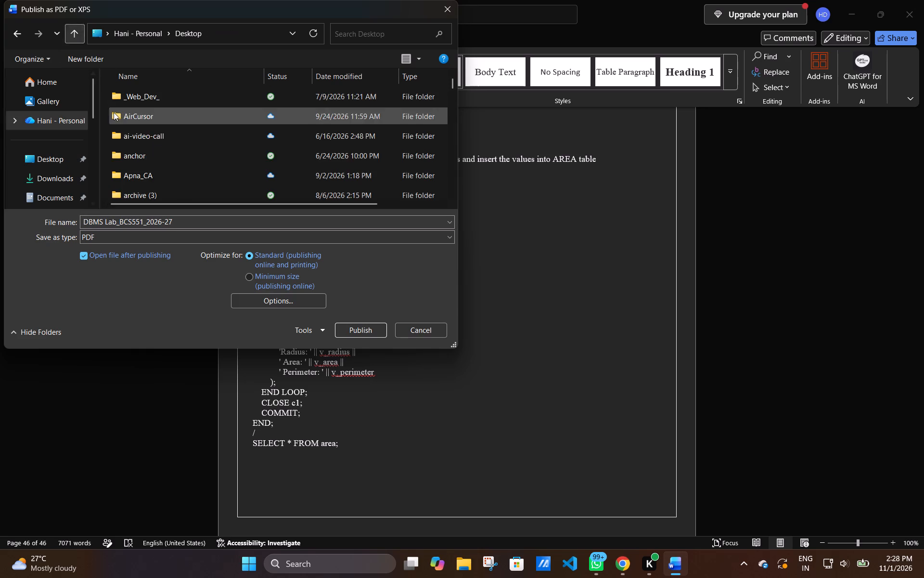
scroll(152, 168, "down", 1)
double_click(152, 168)
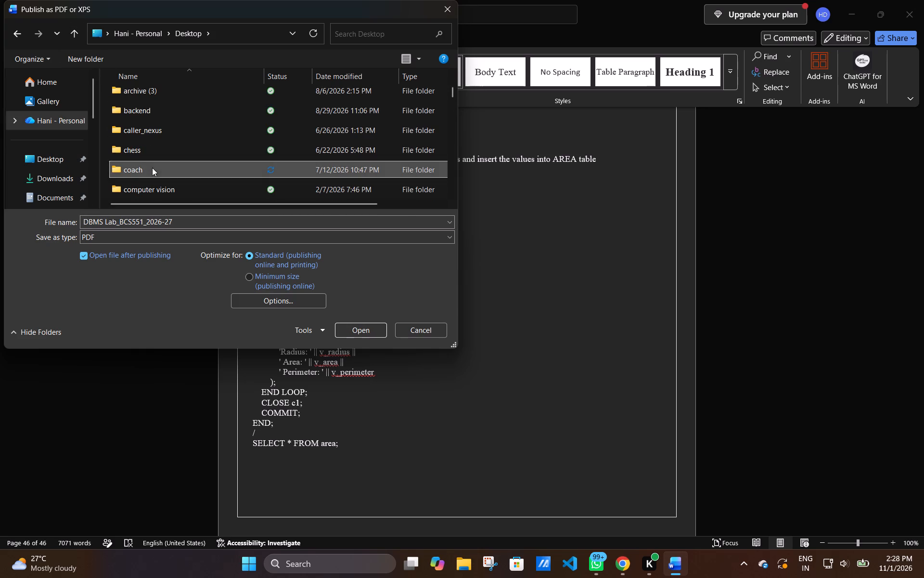
left_click(349, 330)
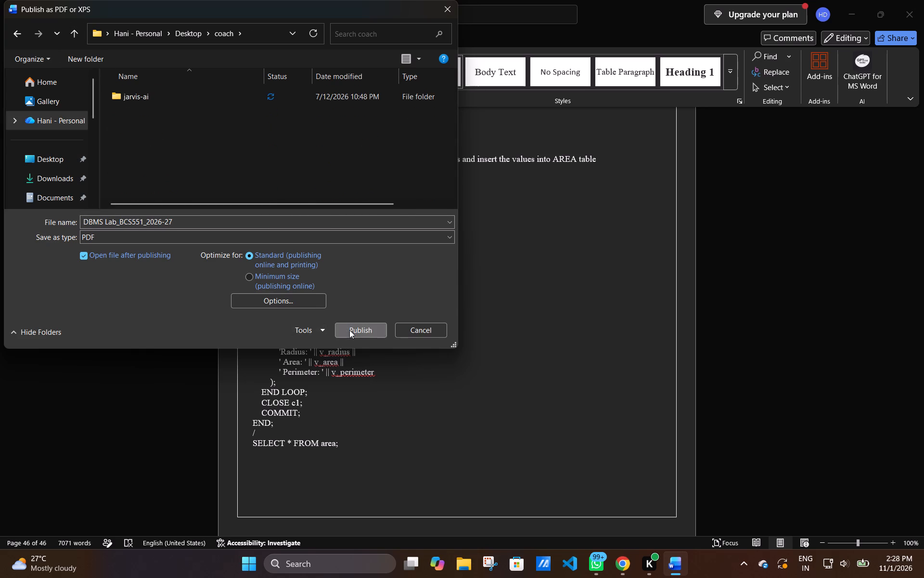
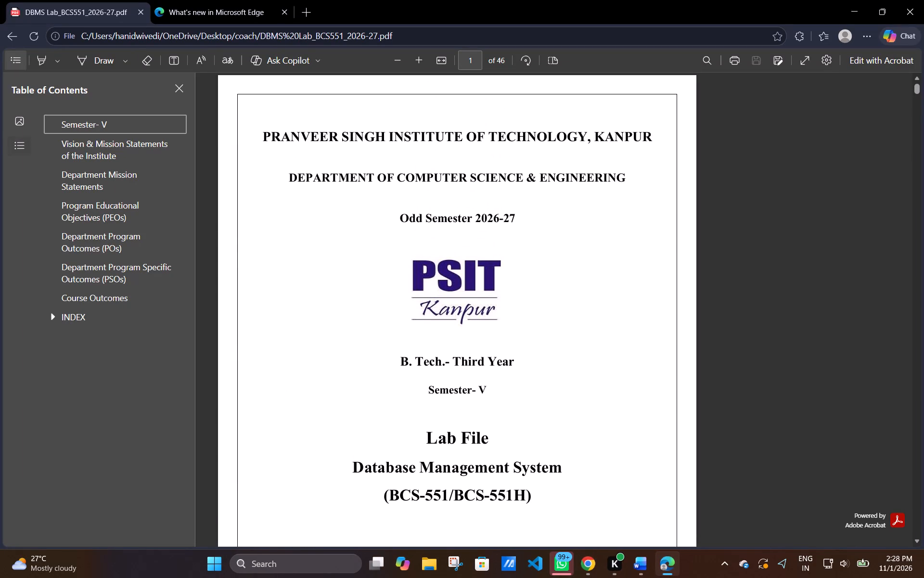
Examine the exported PDF's front pages, from the cover through the vision, outcomes, List of Experiments and index table.
scroll(470, 385, "down", 5)
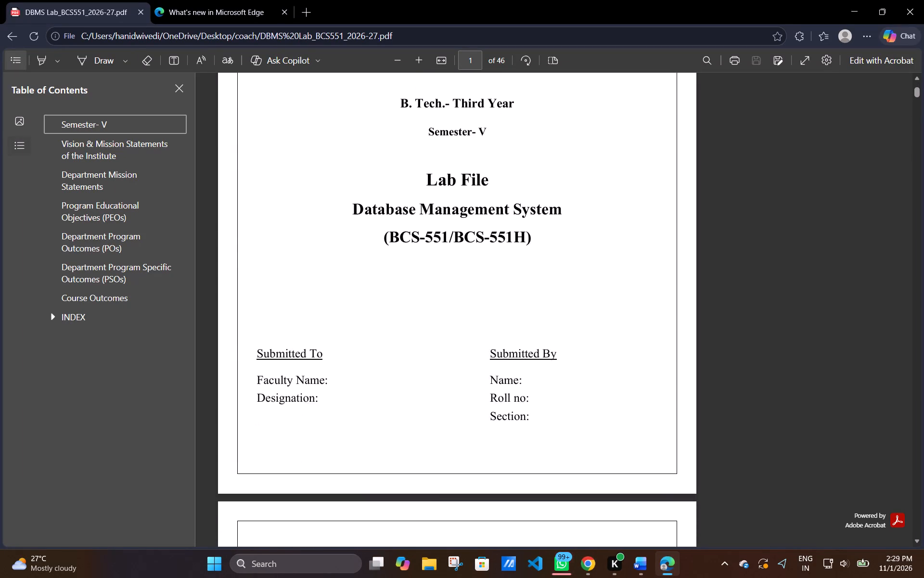
scroll(470, 385, "down", 7)
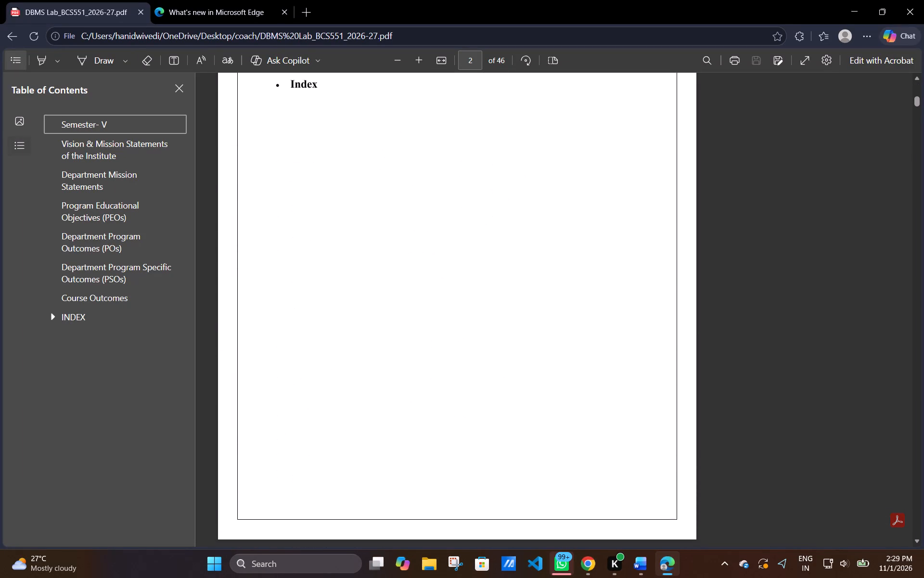
scroll(470, 385, "down", 12)
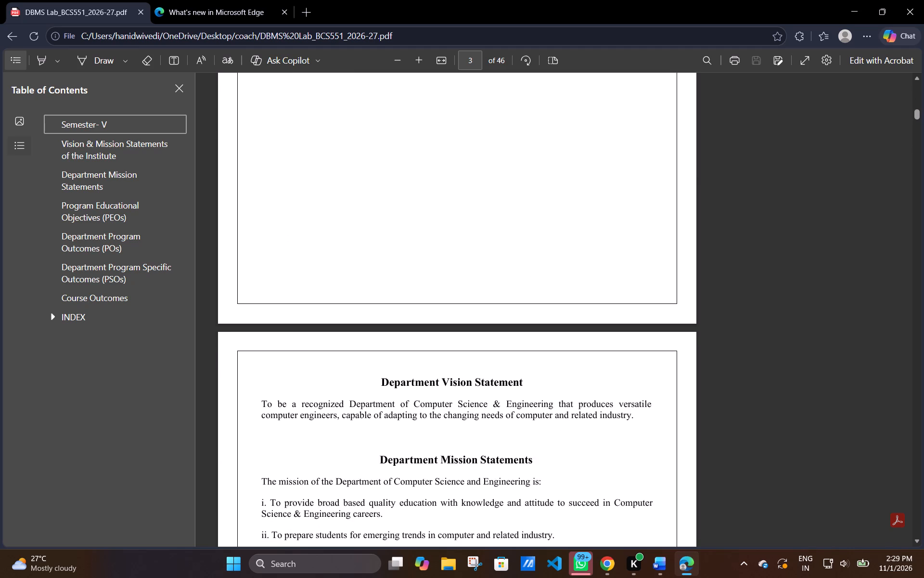
scroll(470, 385, "down", 14)
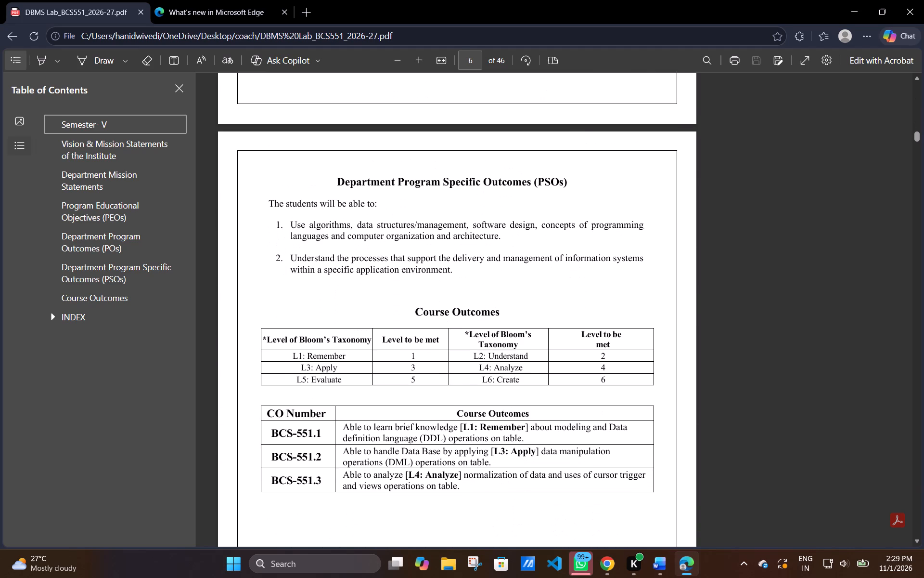
scroll(470, 385, "down", 2)
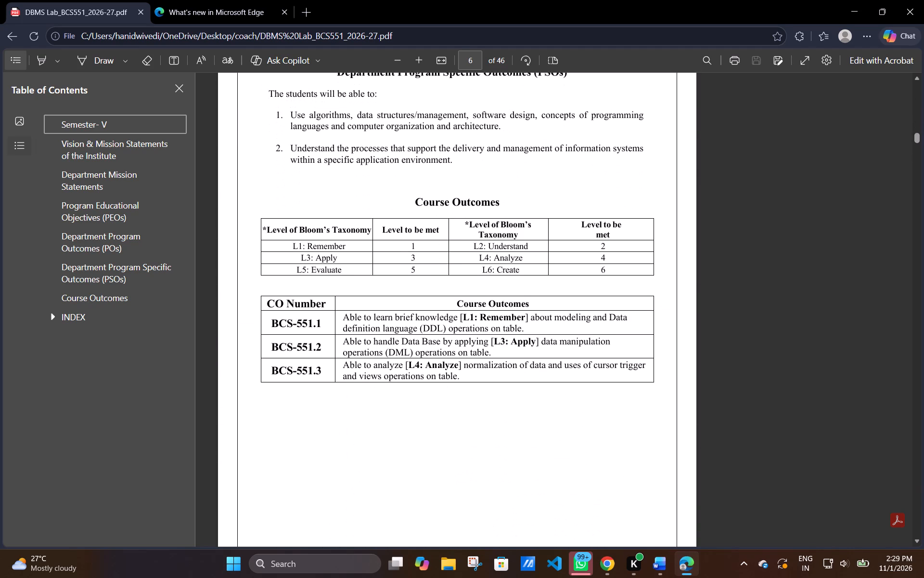
scroll(470, 385, "down", 10)
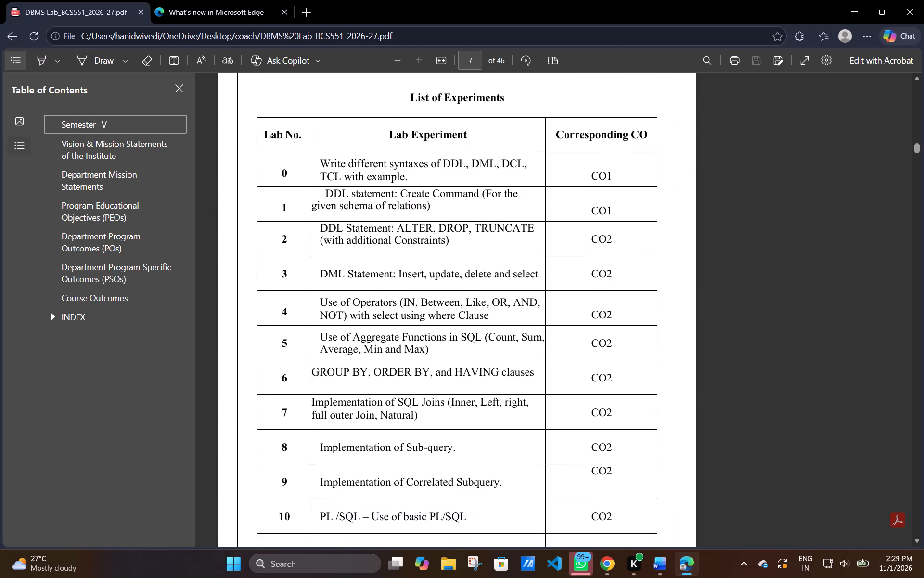
scroll(470, 385, "down", 15)
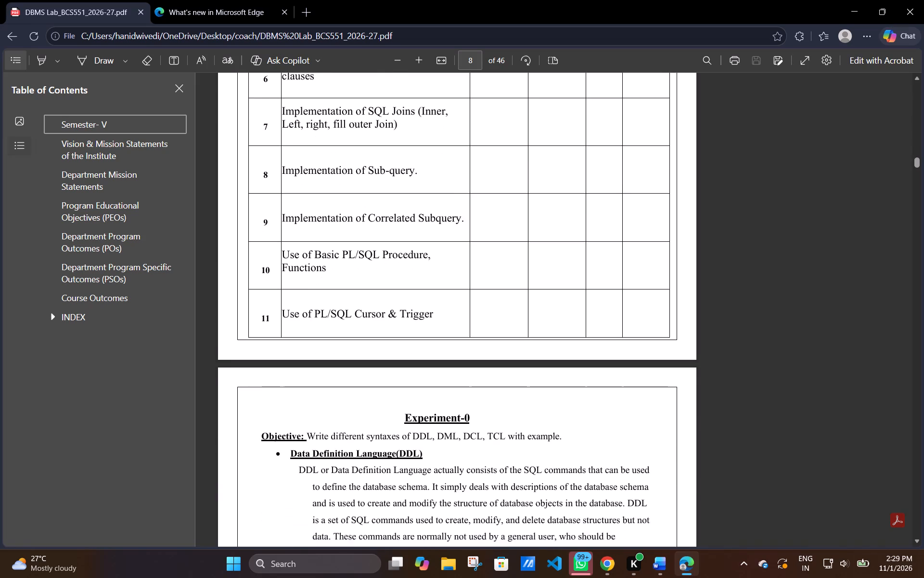
Examine the Experiment-0 pages of the PDF, covering the DDL, DML and TCL command sections.
scroll(470, 385, "down", 3)
scroll(470, 385, "up", 1)
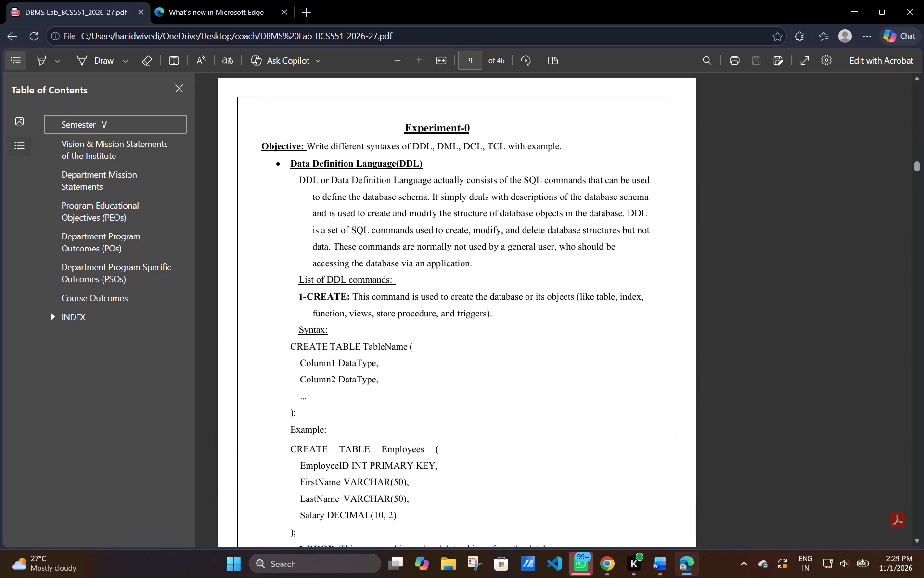
scroll(470, 385, "down", 7)
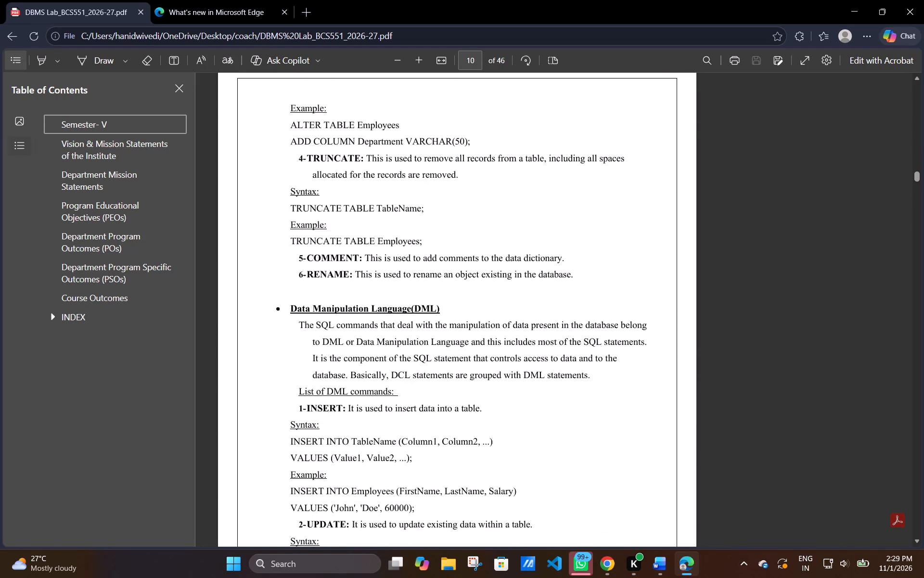
scroll(470, 385, "down", 13)
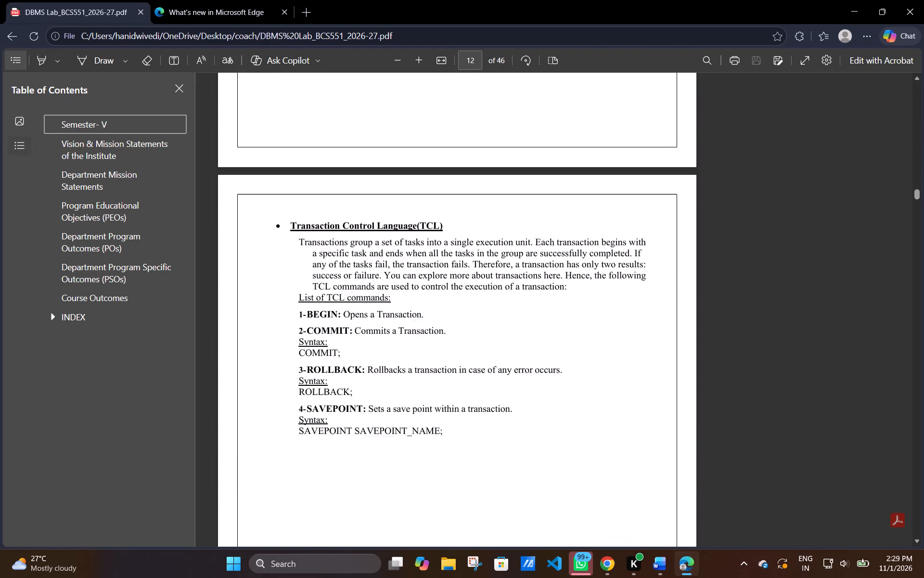
Examine the Experiment-1 heading and the layout of its Doctor, Patient and BILL table pictures in the PDF.
scroll(470, 385, "down", 6)
scroll(470, 385, "up", 9)
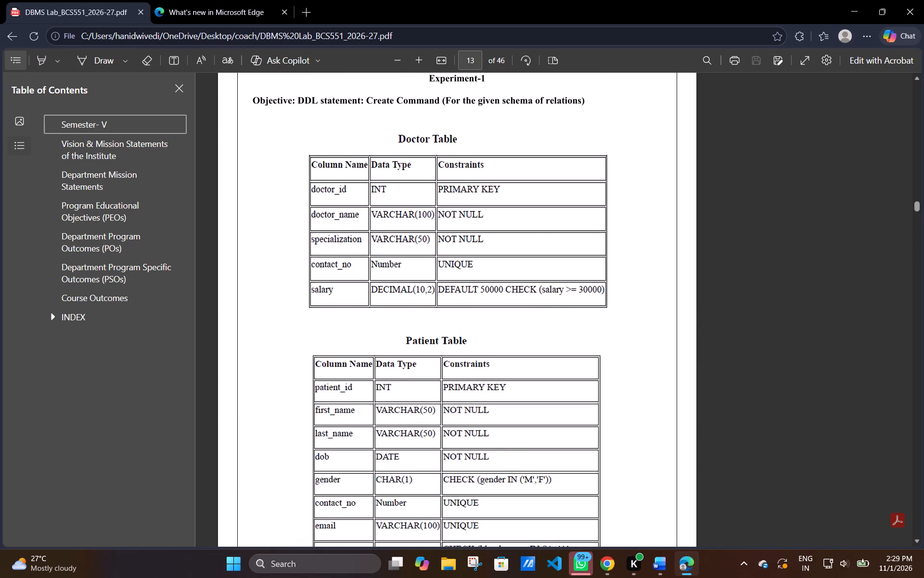
scroll(470, 385, "down", 5)
scroll(470, 385, "up", 6)
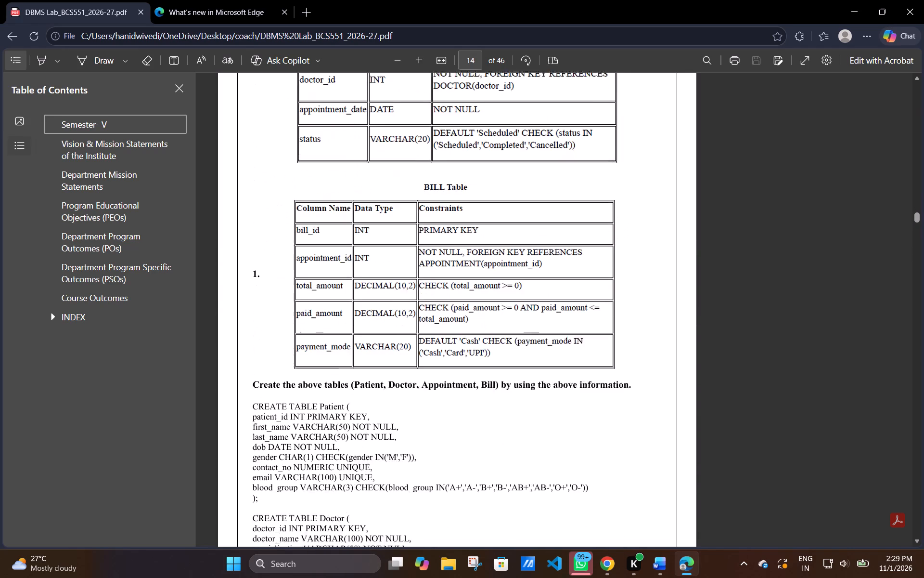
scroll(470, 385, "up", 2)
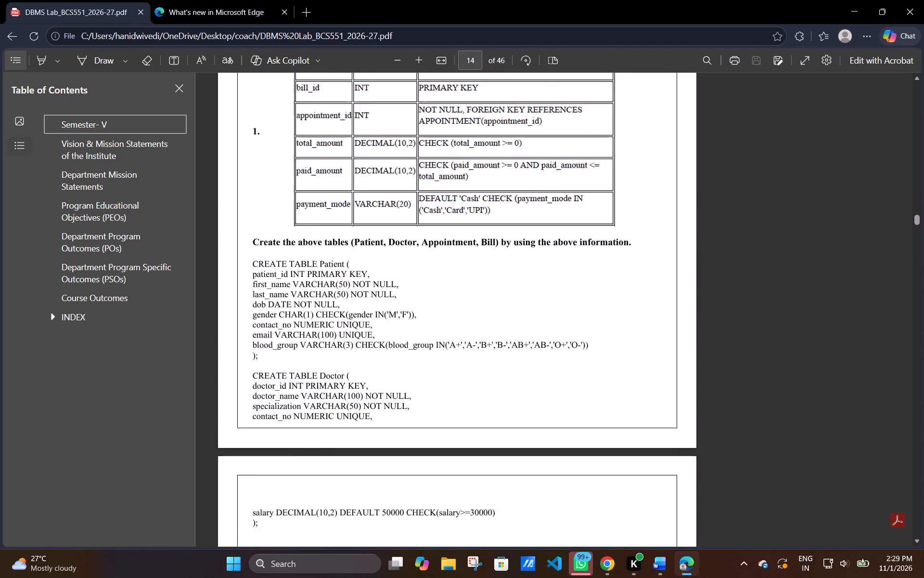
scroll(470, 385, "up", 4)
scroll(470, 385, "down", 2)
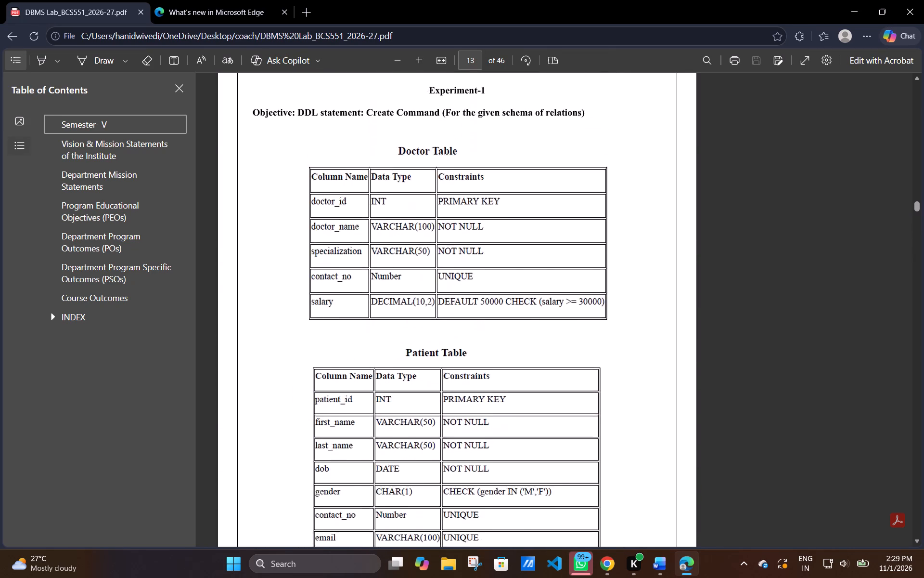
Examine Experiment-1's CREATE TABLE queries across the page breaks, down to its Signature line.
scroll(470, 385, "down", 5)
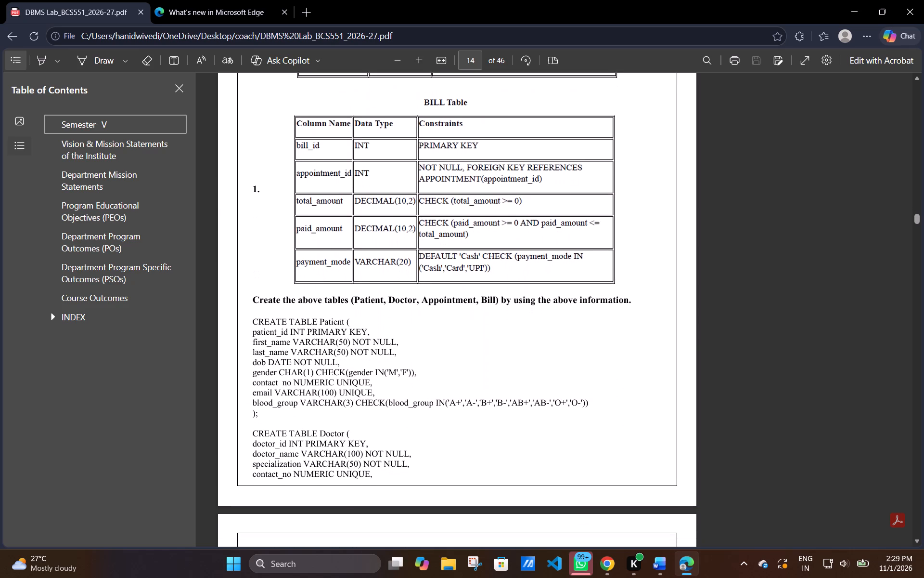
scroll(470, 385, "down", 3)
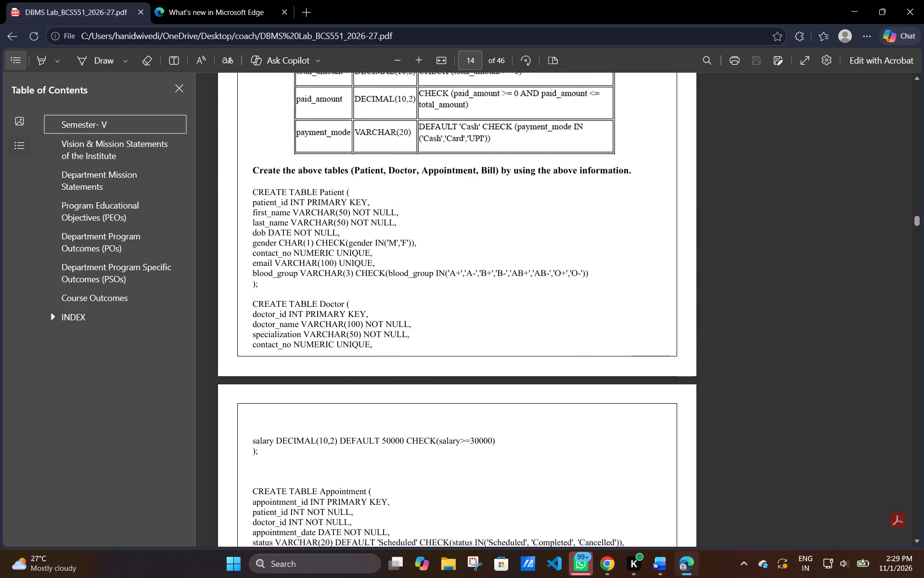
scroll(470, 385, "down", 5)
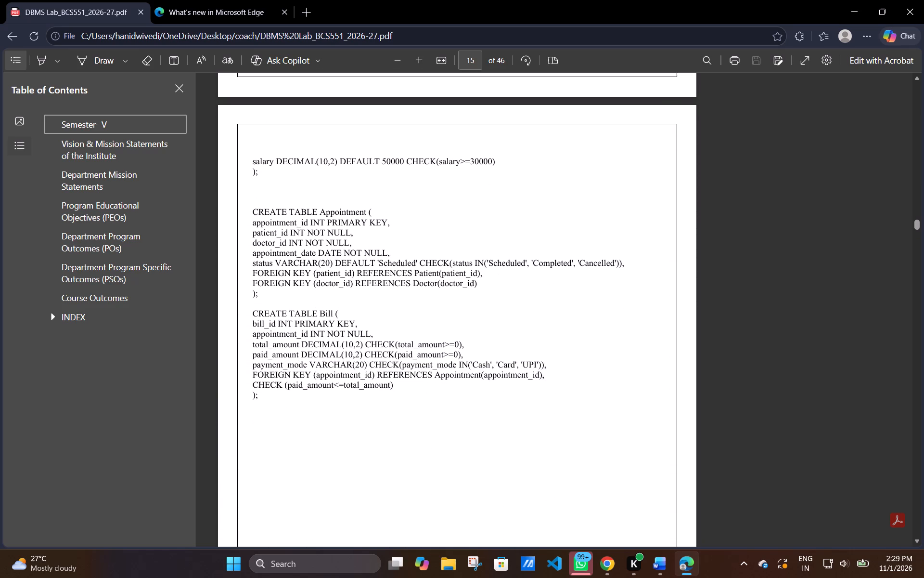
scroll(470, 385, "down", 6)
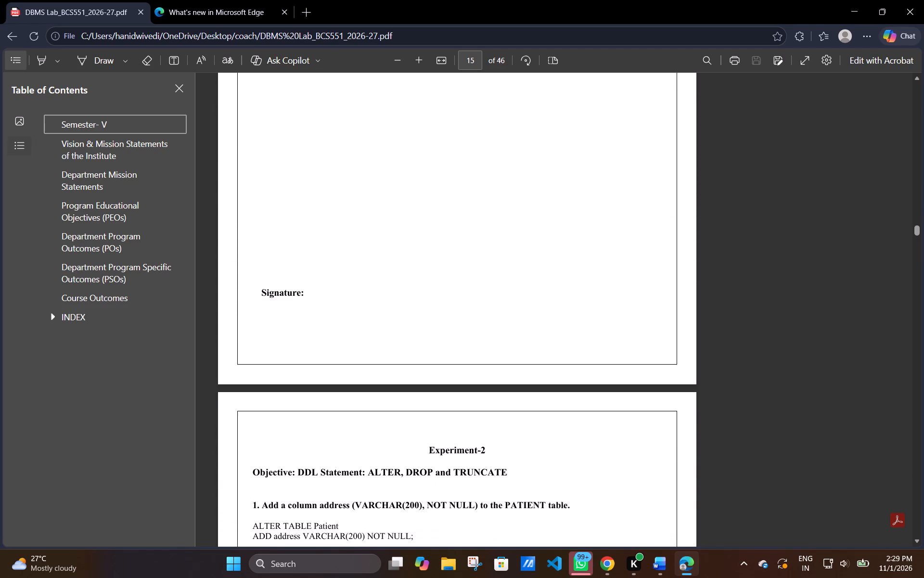
Examine the page layout, queries and Signature lines of Experiments 2 to 4 in the PDF.
scroll(470, 385, "down", 11)
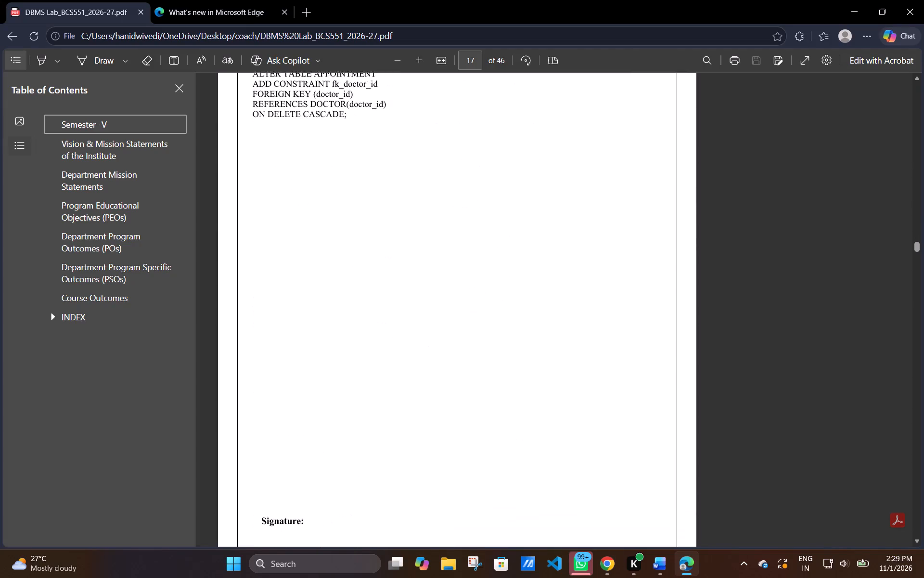
scroll(470, 385, "down", 7)
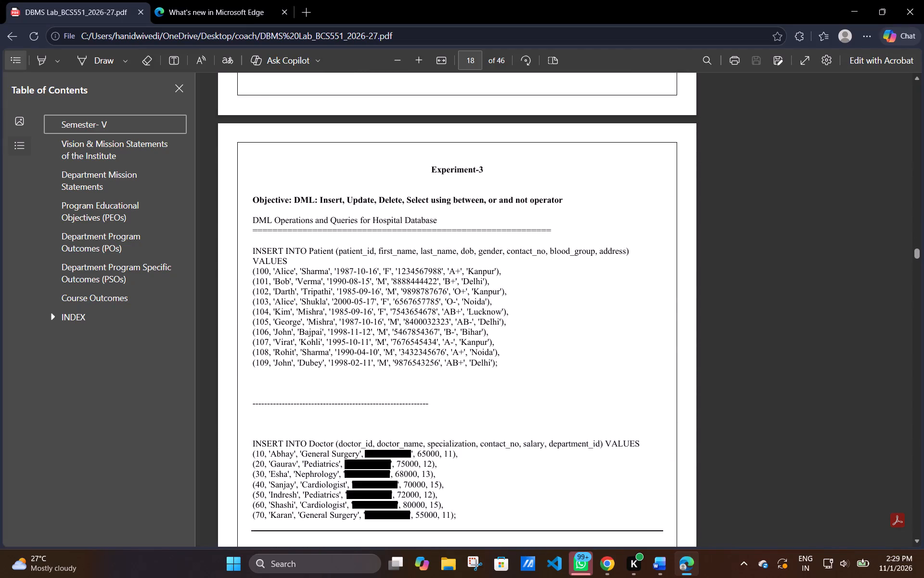
scroll(470, 385, "down", 9)
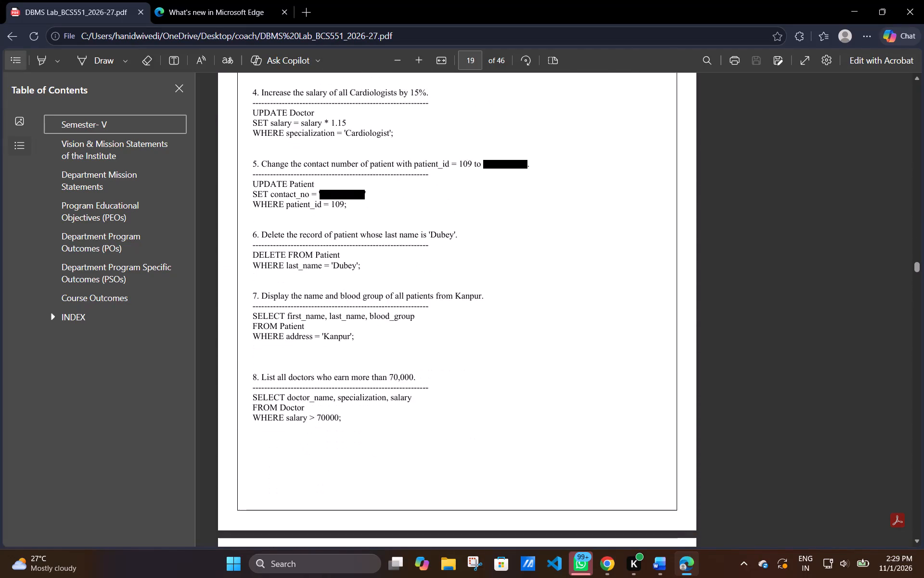
scroll(470, 385, "down", 2)
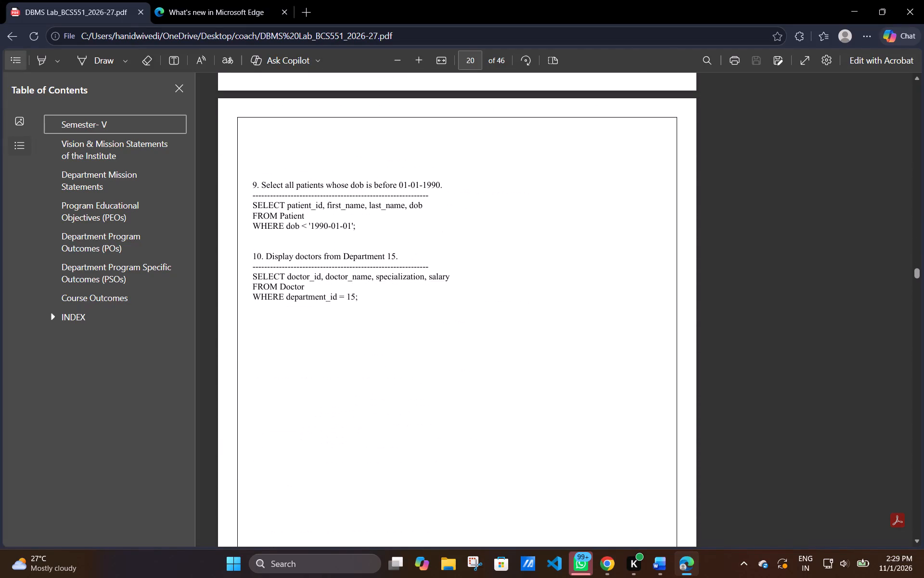
scroll(470, 385, "down", 6)
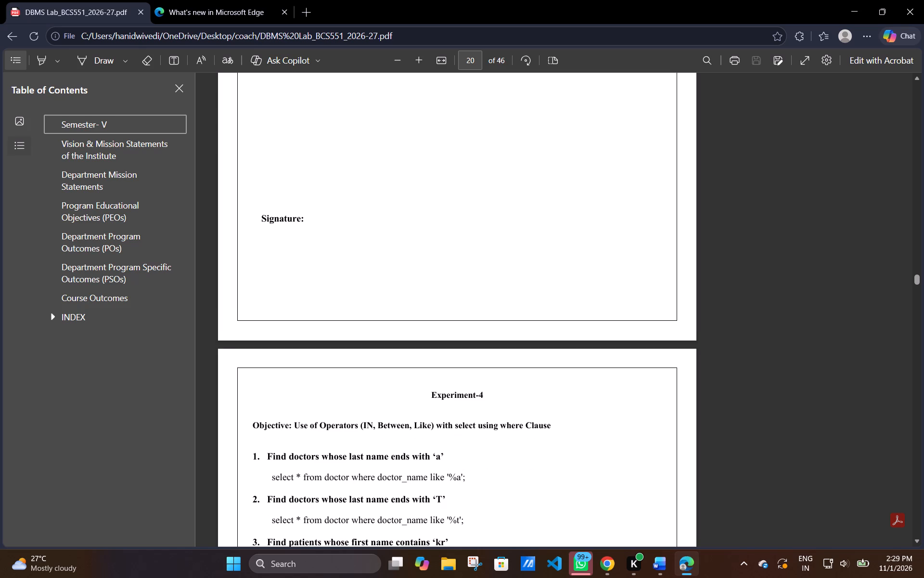
scroll(470, 385, "down", 11)
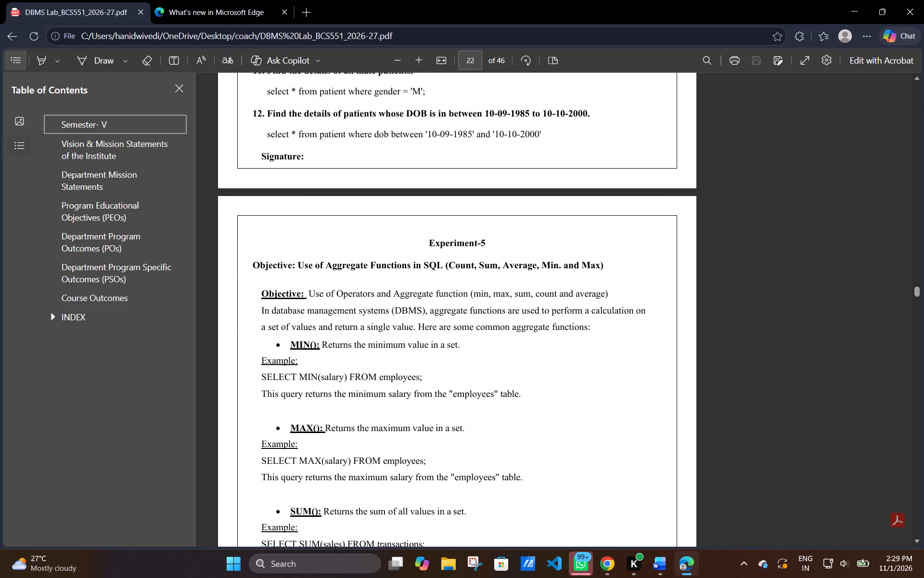
Examine the page layout, queries and Signature lines of Experiment-5 and Experiment-6 in the PDF.
scroll(470, 385, "down", 5)
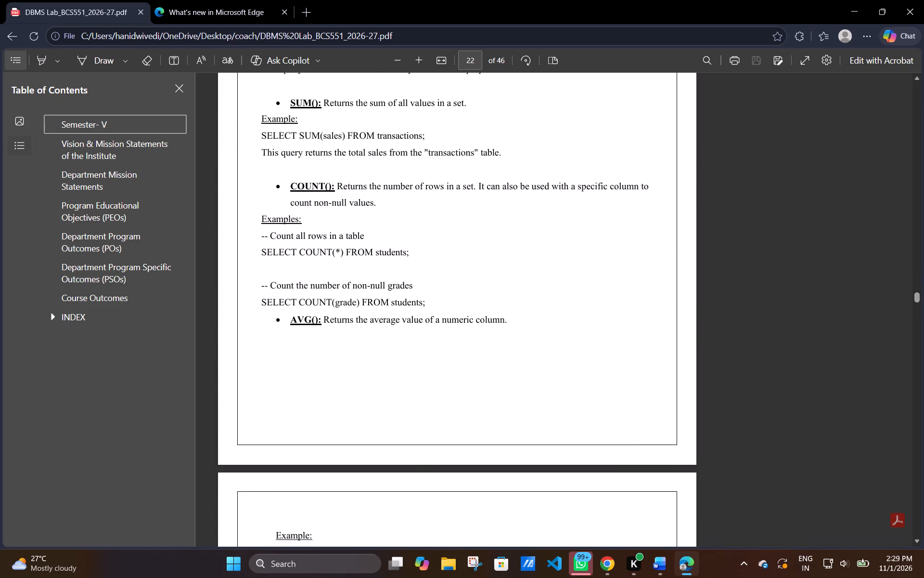
scroll(470, 385, "down", 6)
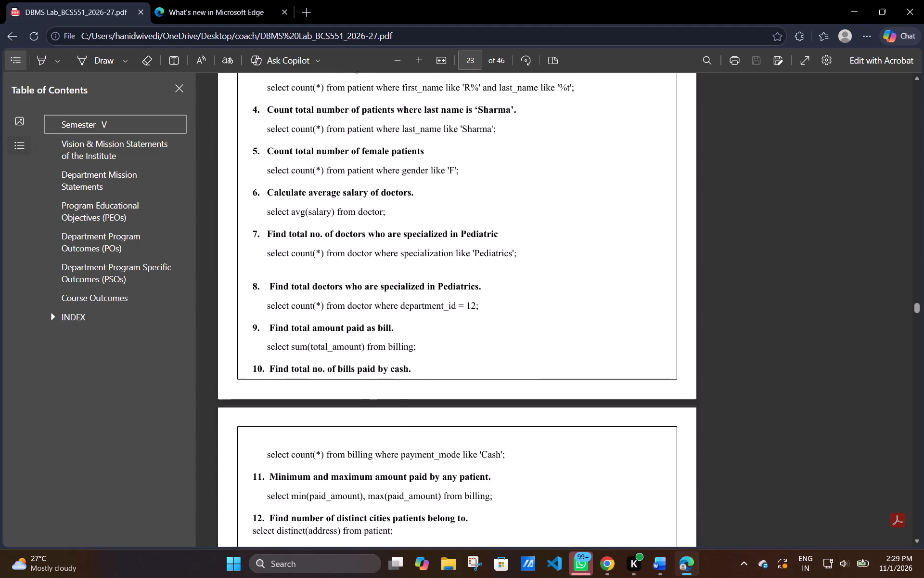
scroll(470, 385, "down", 7)
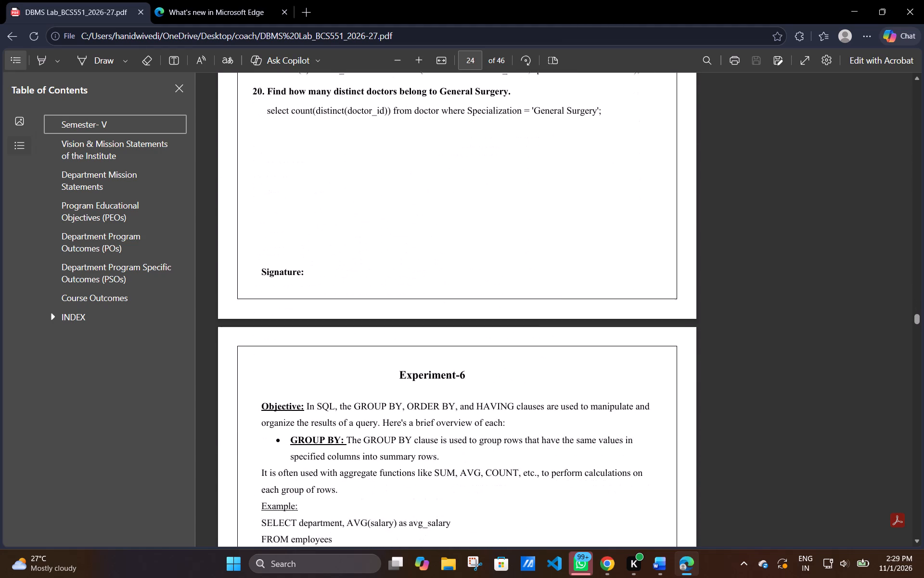
scroll(470, 385, "down", 9)
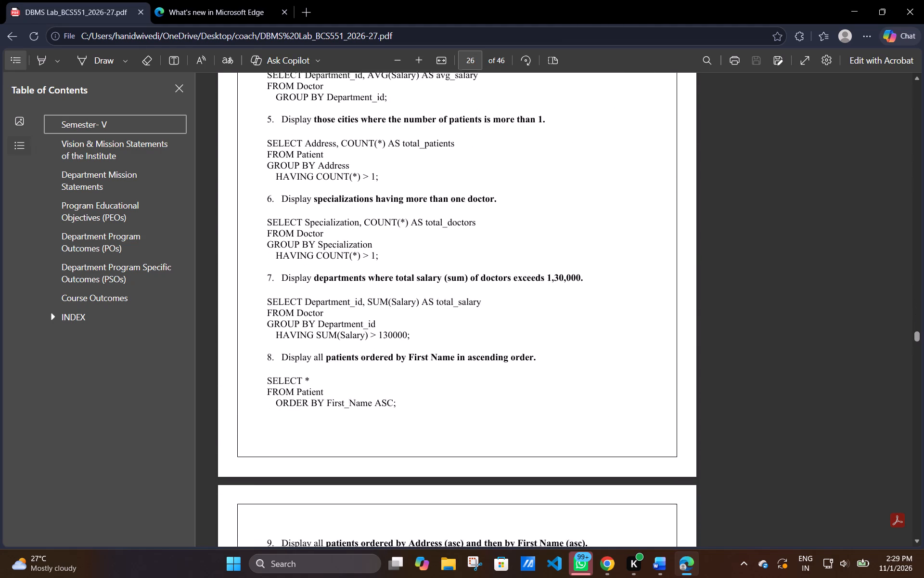
scroll(470, 385, "down", 7)
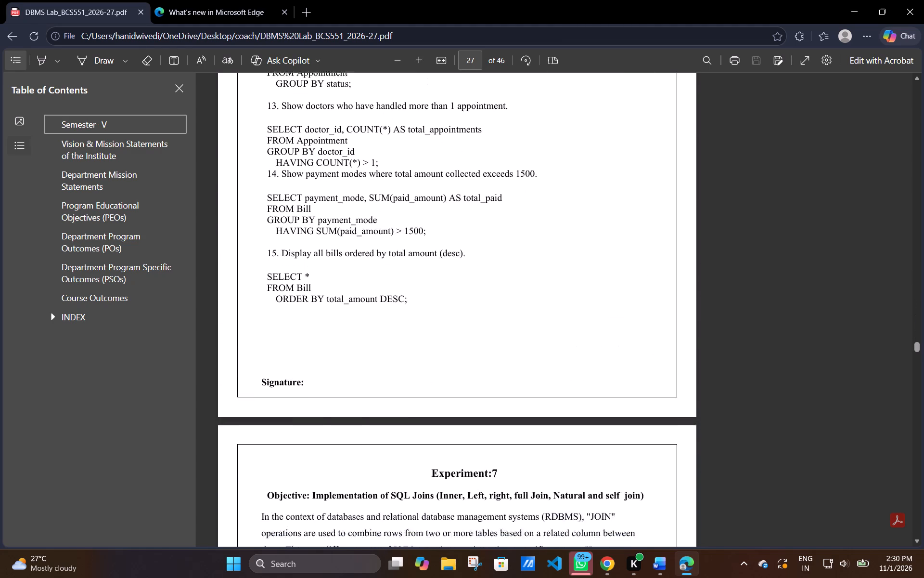
Examine the PDF pages on SQL joins, sub-queries and correlated subqueries, including headings, page breaks and Signature lines.
scroll(470, 385, "down", 9)
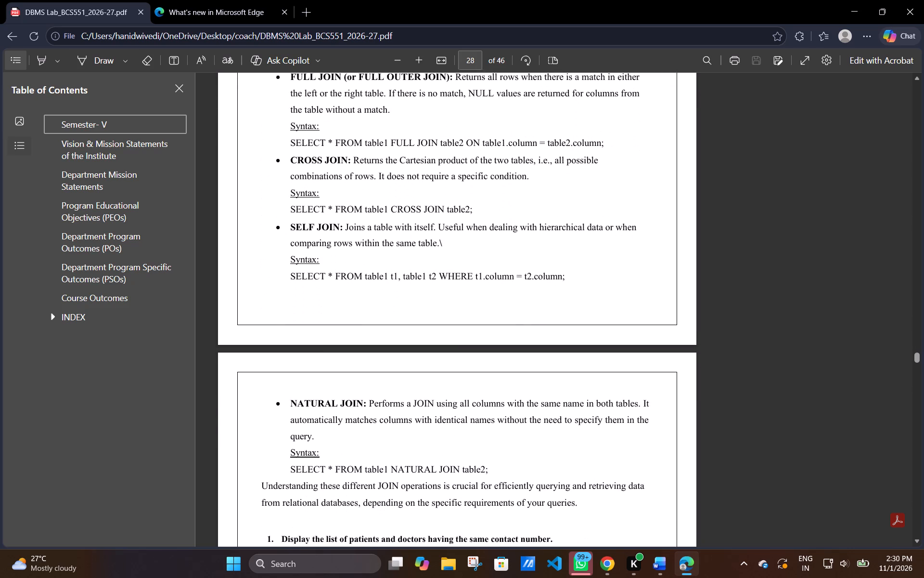
scroll(470, 385, "down", 7)
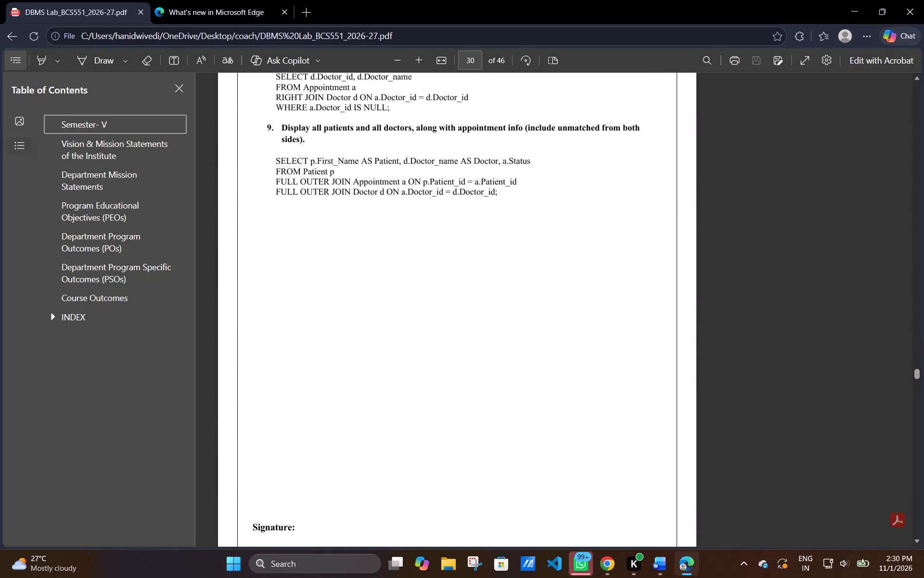
scroll(470, 385, "down", 9)
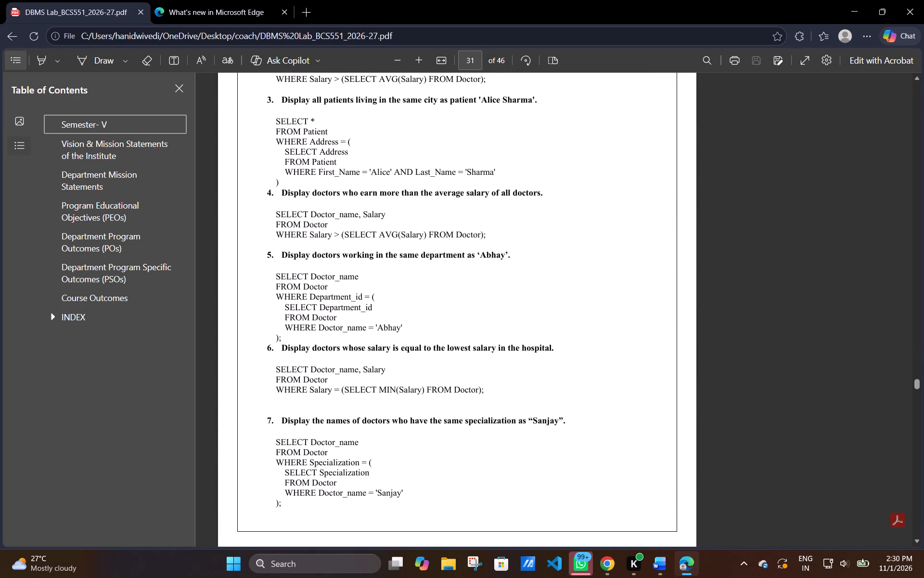
scroll(470, 385, "down", 8)
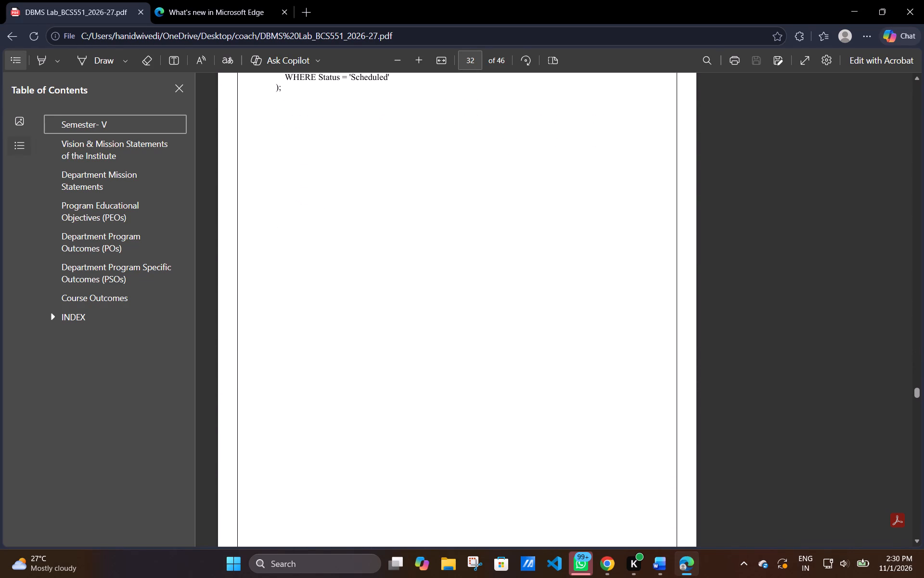
scroll(470, 385, "down", 6)
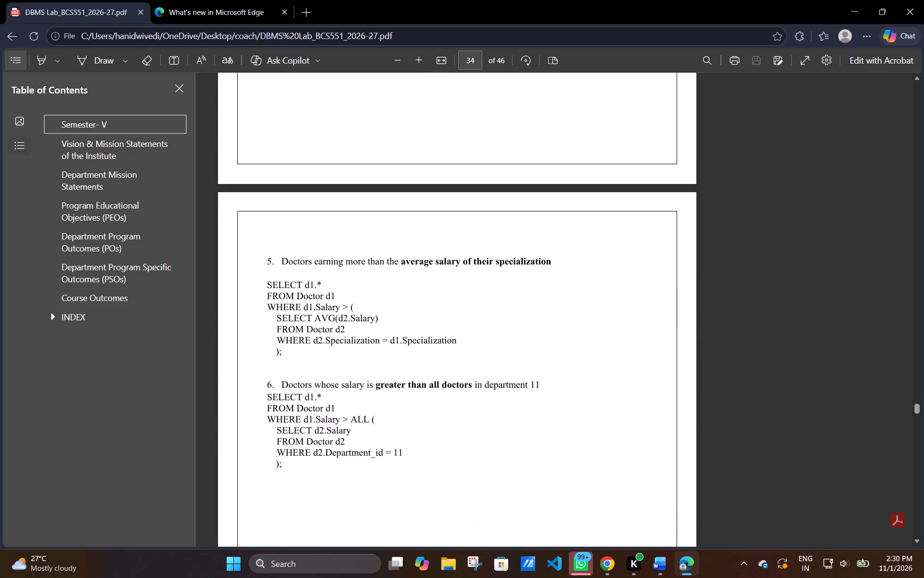
Examine the PL/SQL question pages of the PDF, from the star pattern script to the mylog logon-tracking procedure.
scroll(470, 385, "down", 12)
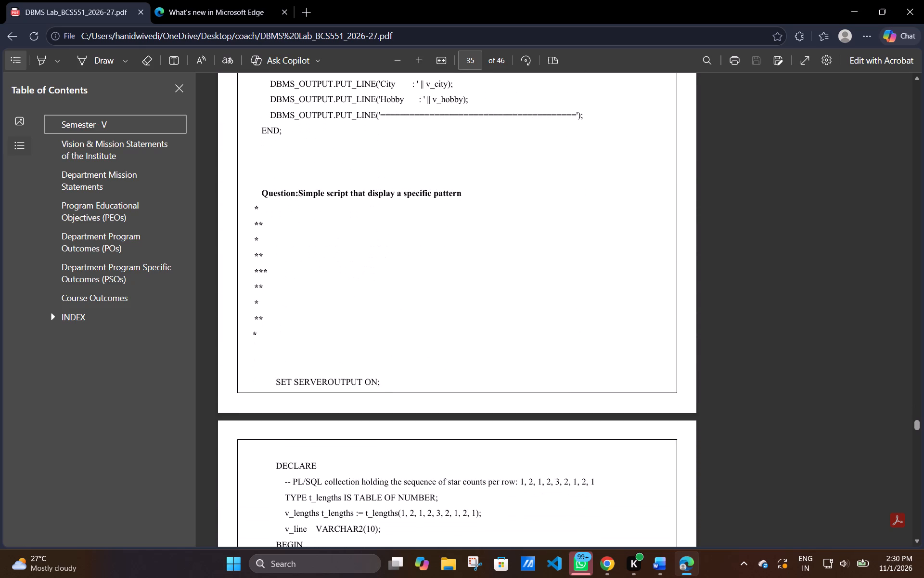
scroll(470, 385, "down", 7)
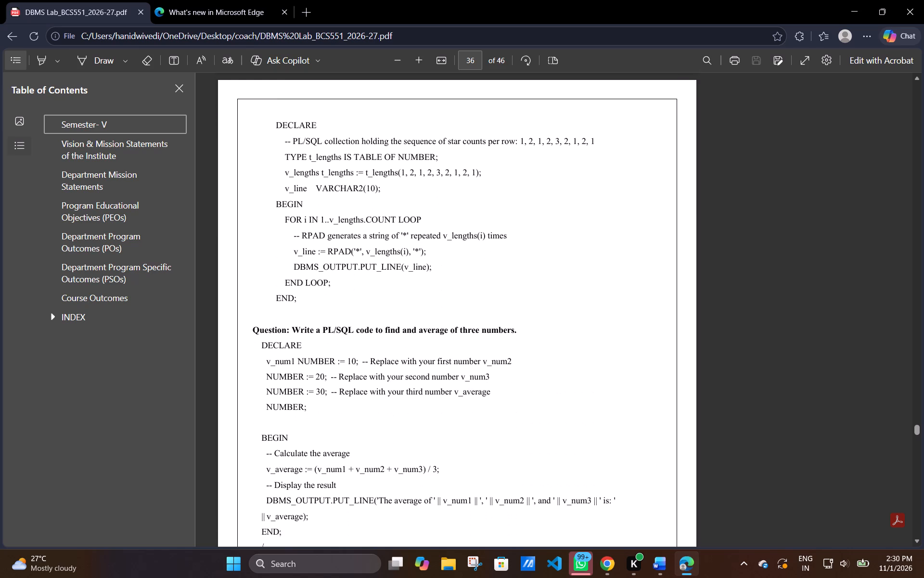
scroll(470, 385, "down", 9)
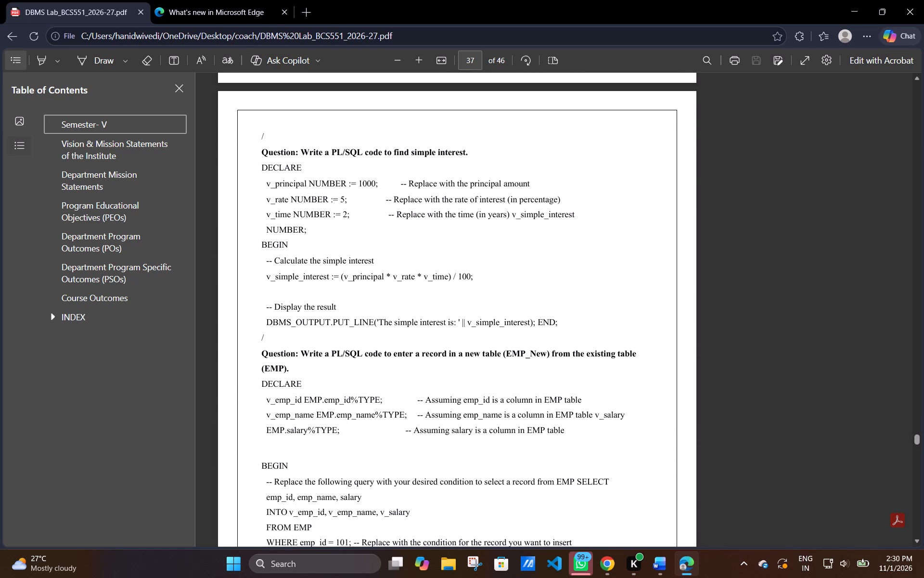
scroll(470, 385, "down", 7)
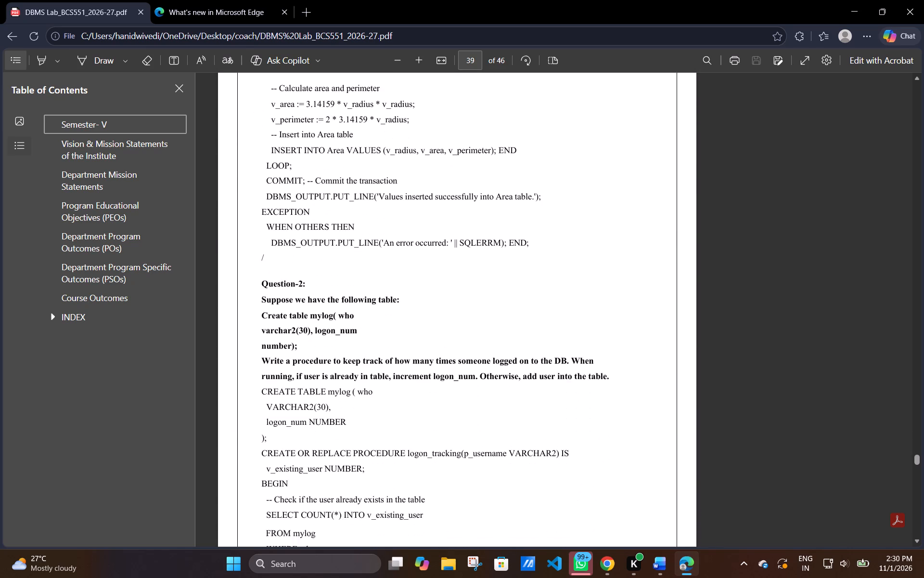
Examine the PDF pages from the logon-tracking procedure through the circle area cursor script to the Employee table question.
scroll(470, 385, "down", 10)
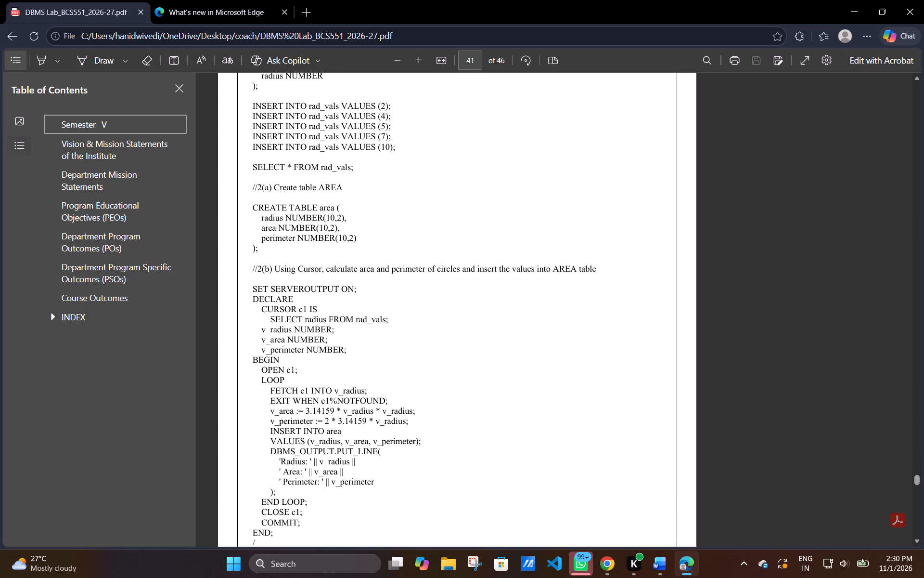
scroll(470, 385, "down", 4)
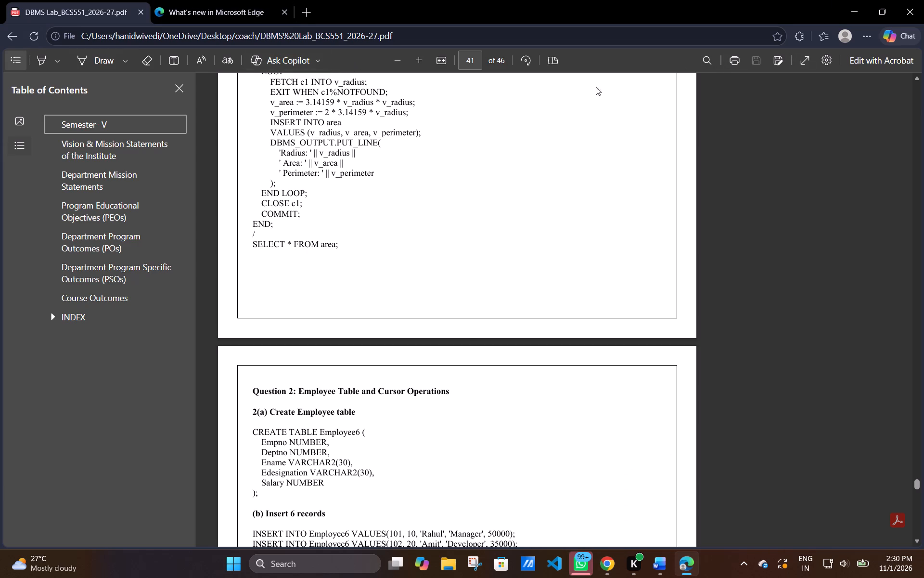
left_click(819, 63)
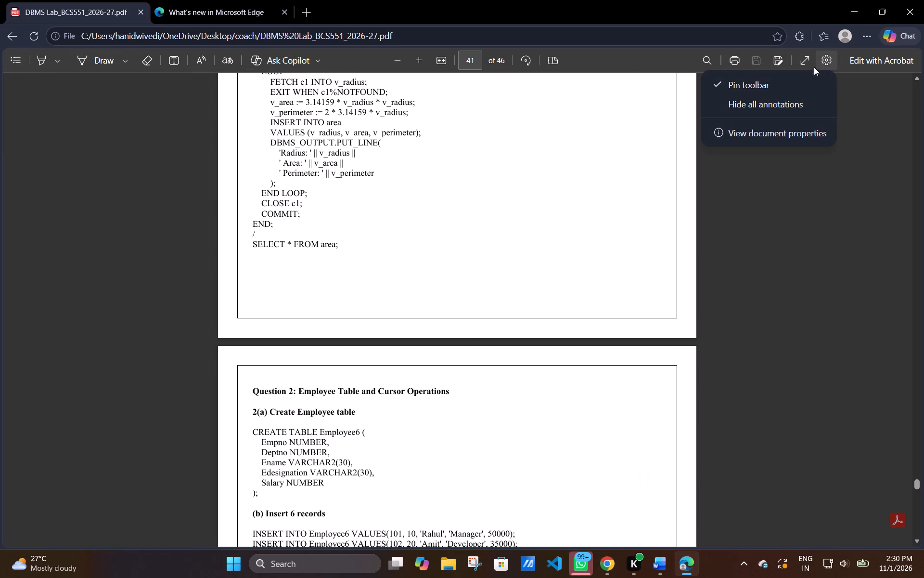
left_click(303, 159)
Copy the DBMS Lab_BCS551_2026-27 PDF from the coach folder on the desktop in File Explorer.
left_click(846, 5)
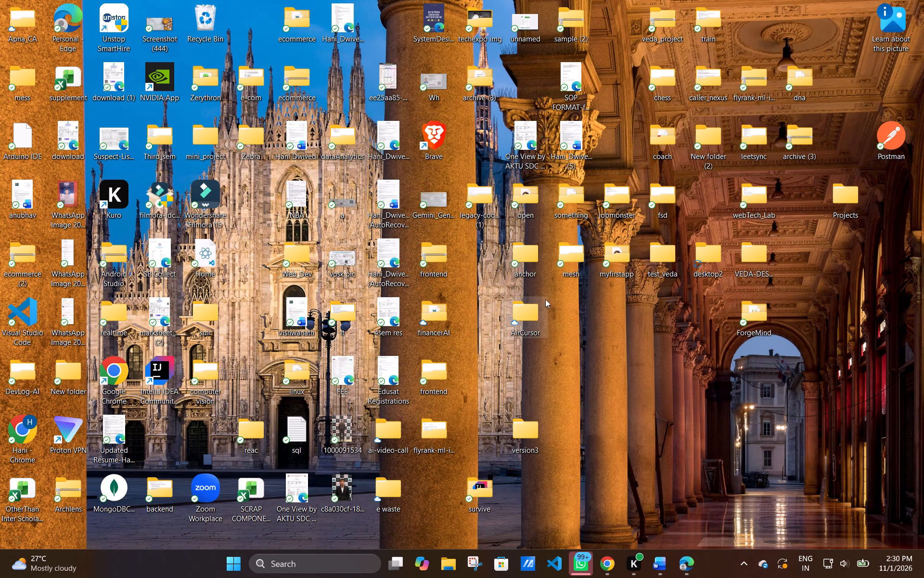
double_click(664, 138)
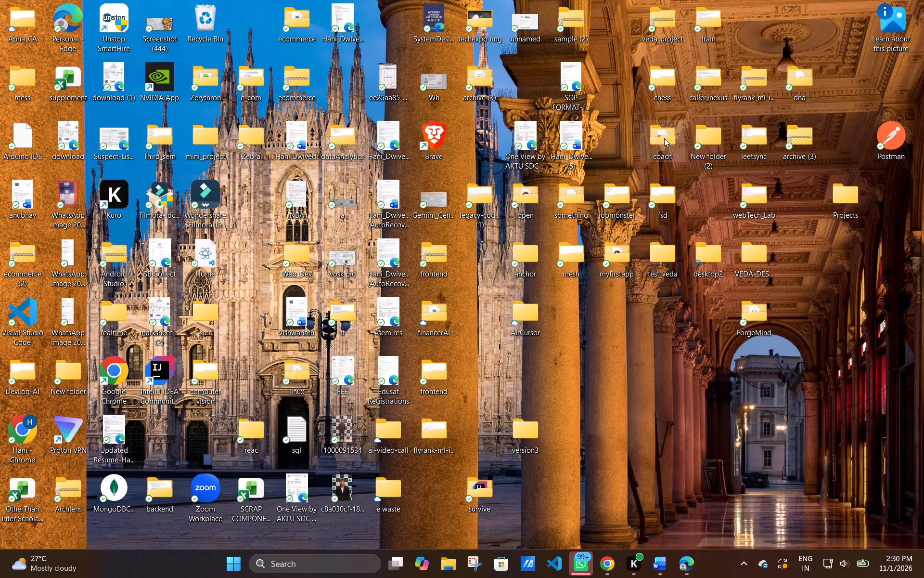
left_click(664, 138)
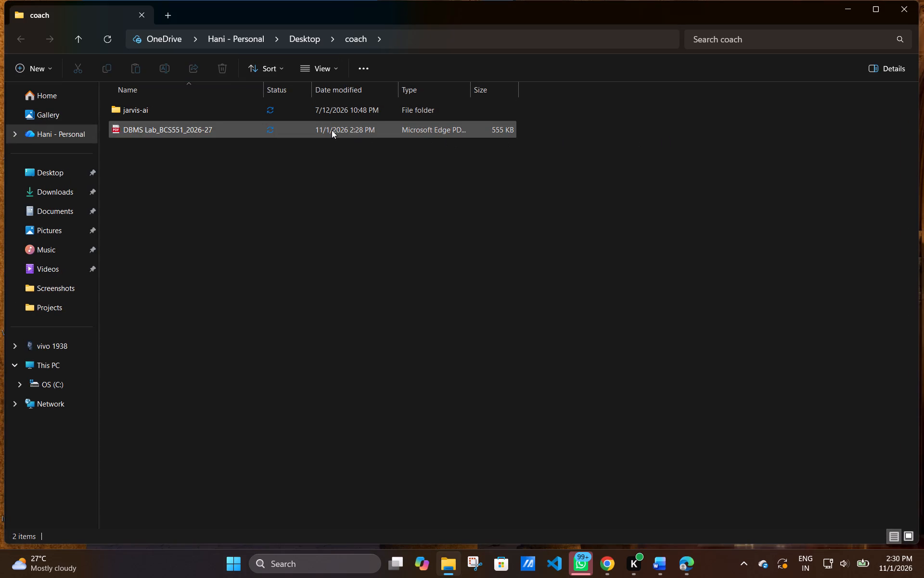
right_click(332, 130)
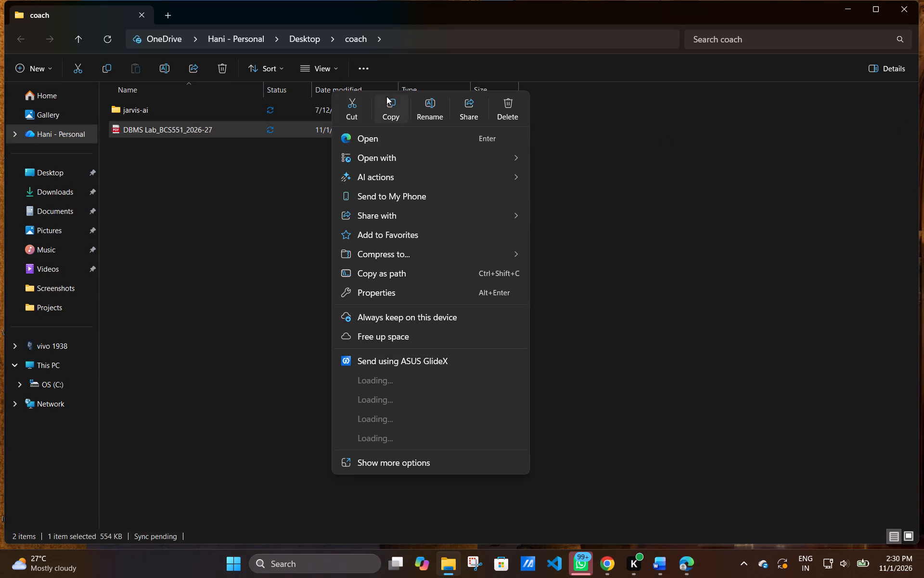
left_click(386, 96)
Switch to Chrome.
left_click(611, 577)
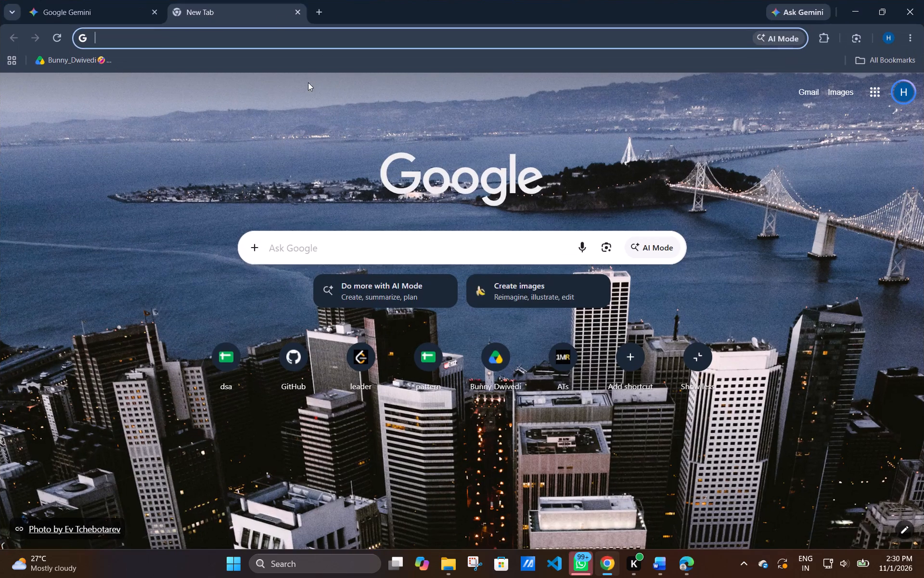